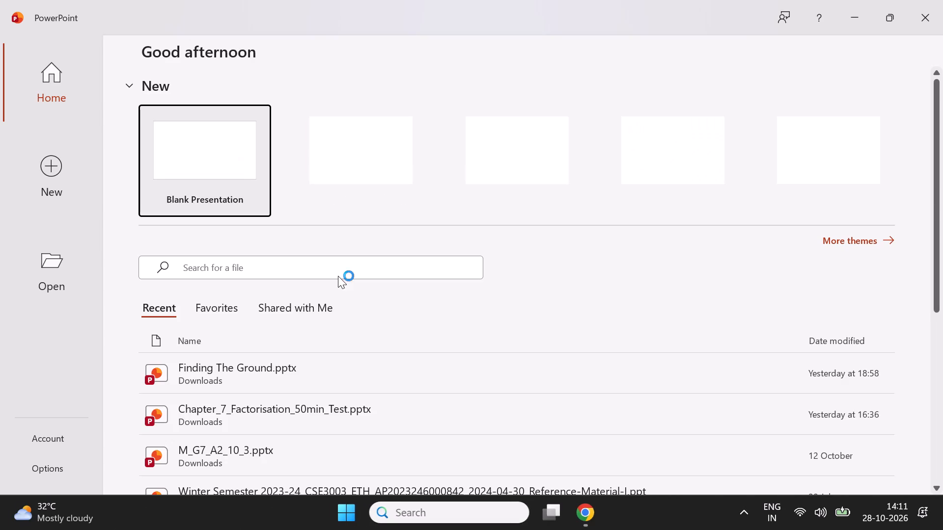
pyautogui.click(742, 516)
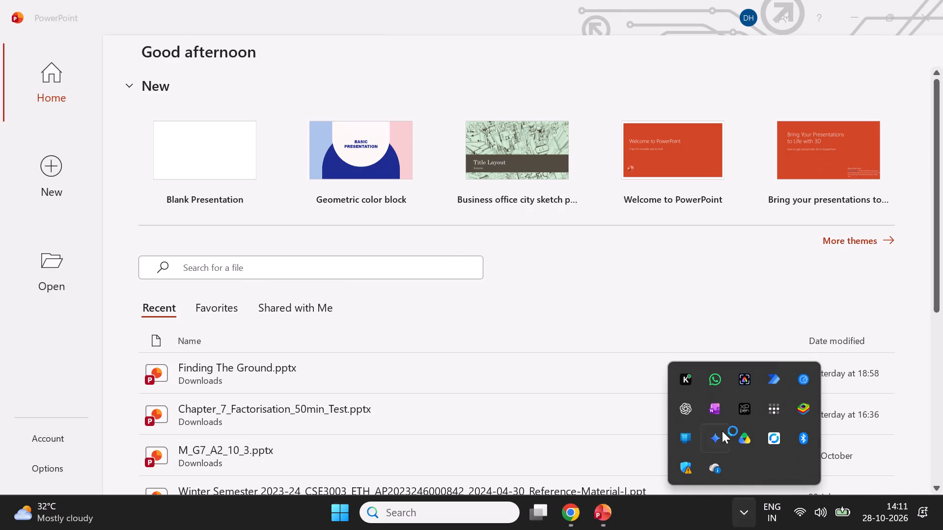
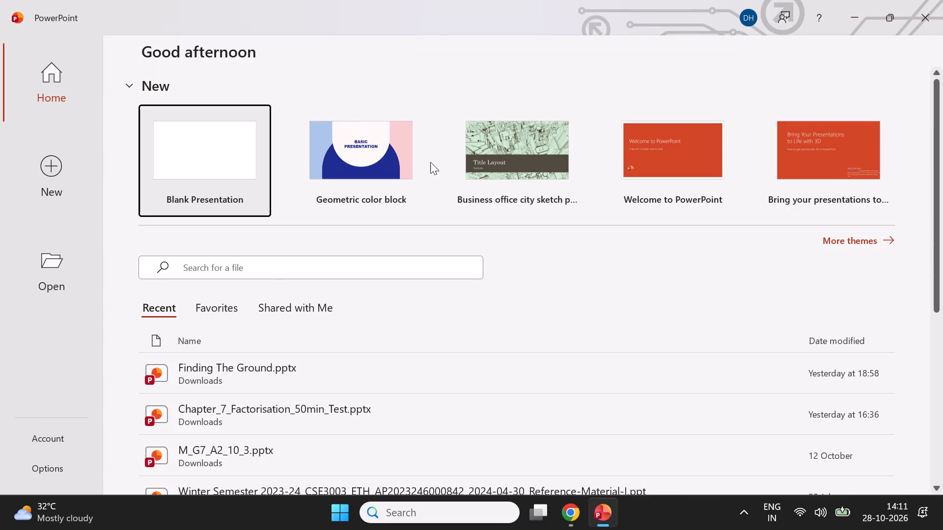
# Browse the available templates and create a new presentation from the Crop template.
pyautogui.scroll(1, 450, 253)
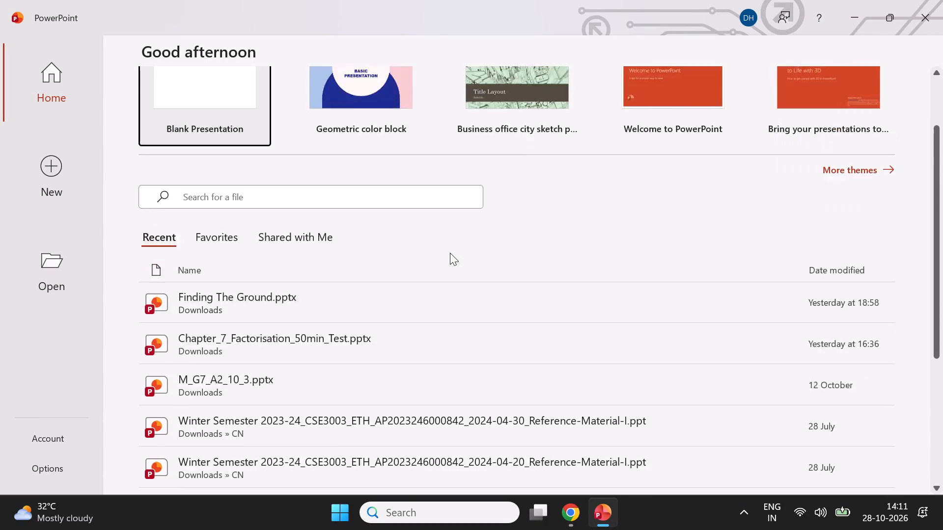
pyautogui.scroll(1, 450, 253)
pyautogui.click(847, 239)
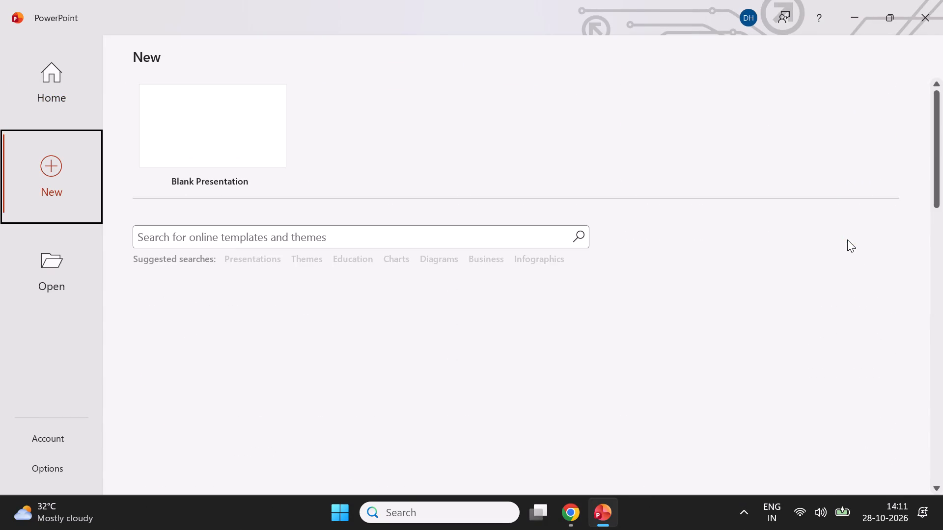
pyautogui.scroll(-4, 552, 300)
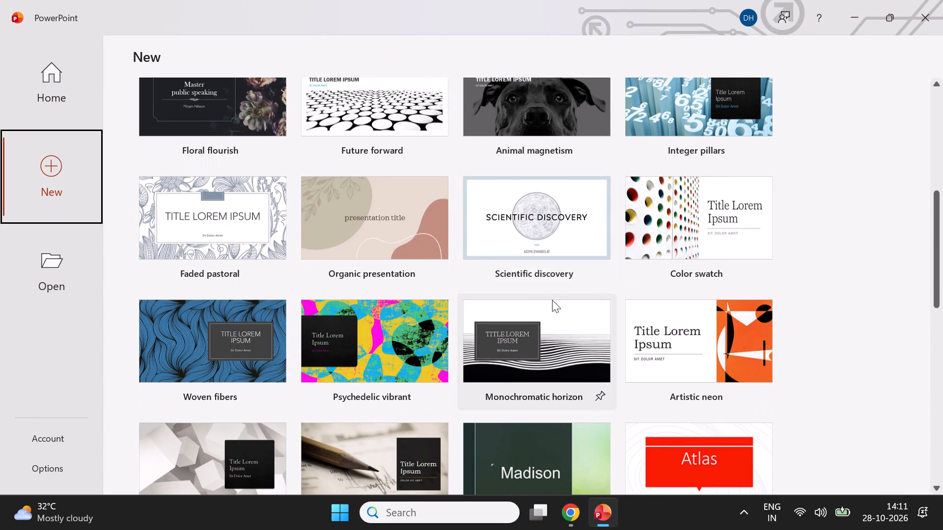
pyautogui.scroll(-3, 552, 300)
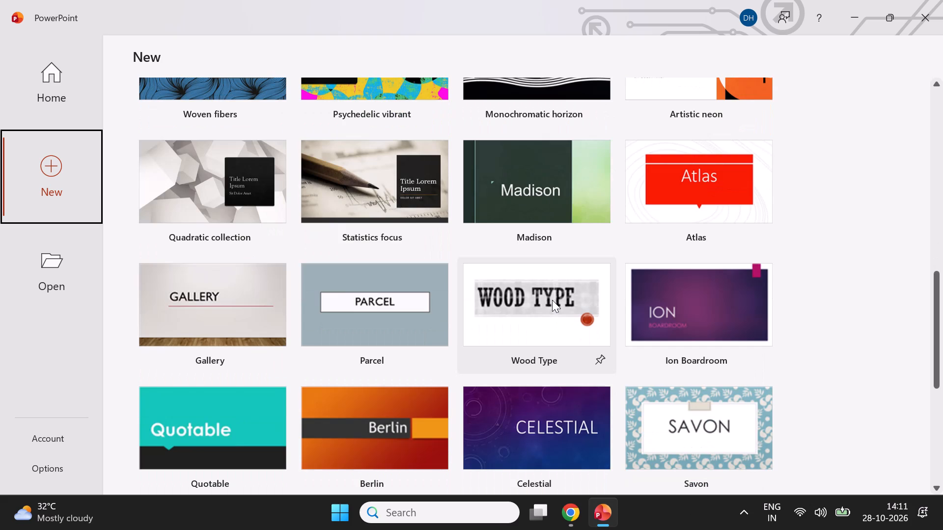
pyautogui.scroll(-1, 552, 300)
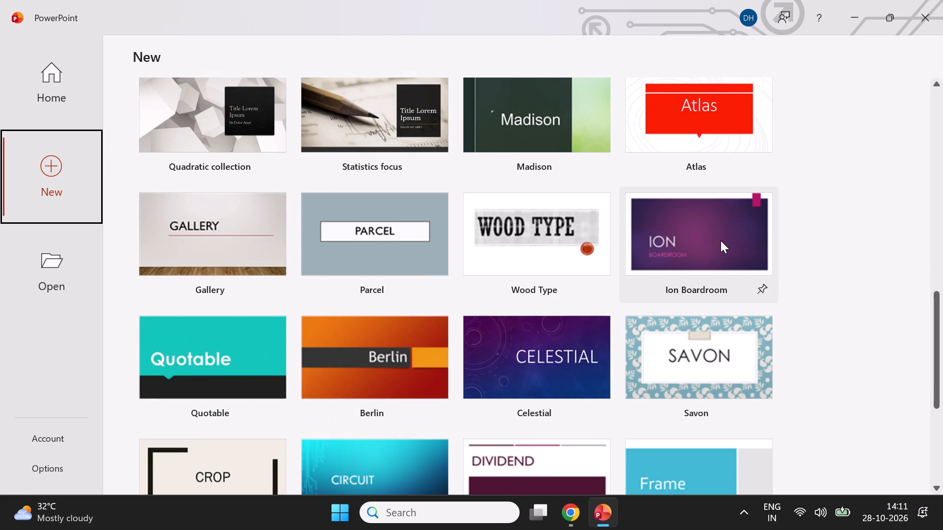
pyautogui.scroll(-2, 518, 307)
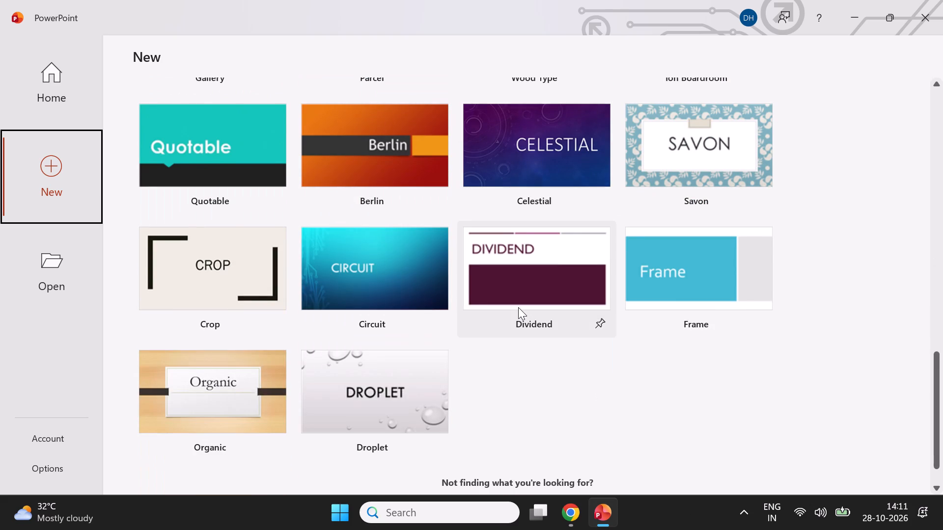
pyautogui.scroll(-2, 518, 307)
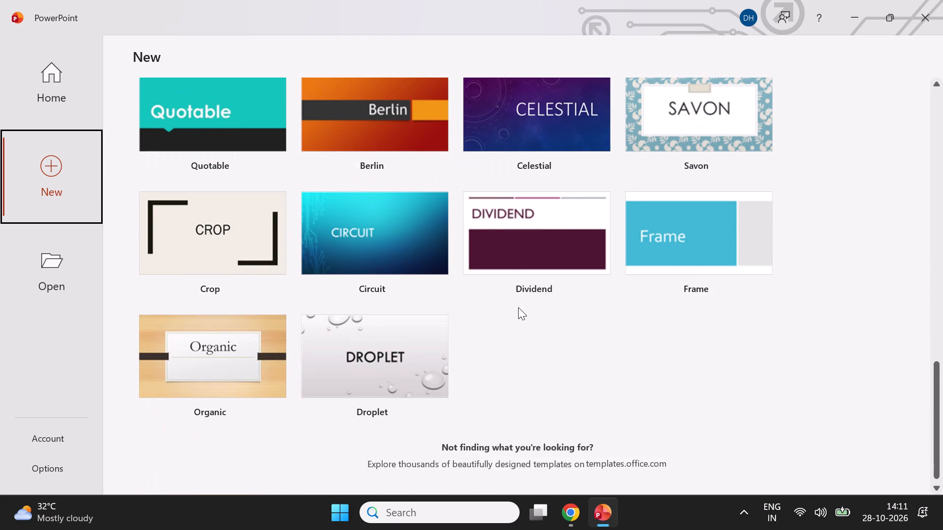
pyautogui.click(212, 229)
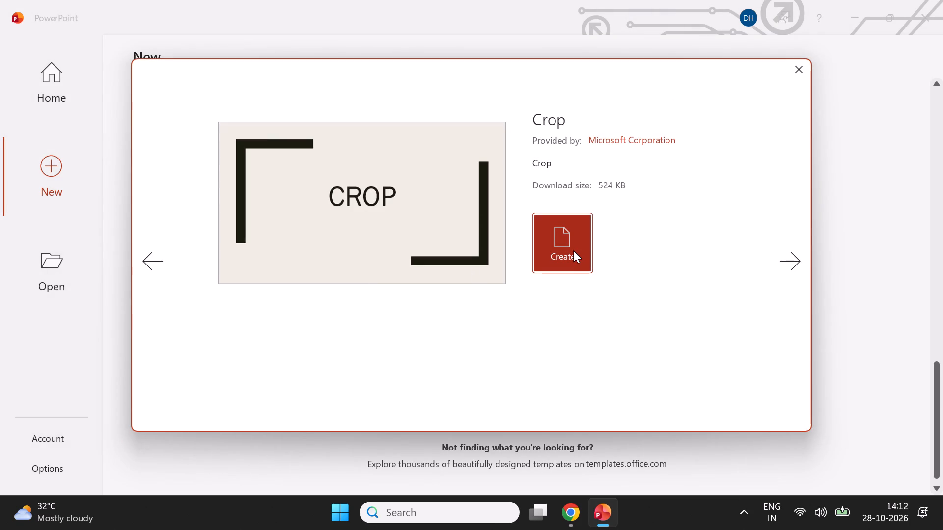
pyautogui.click(573, 250)
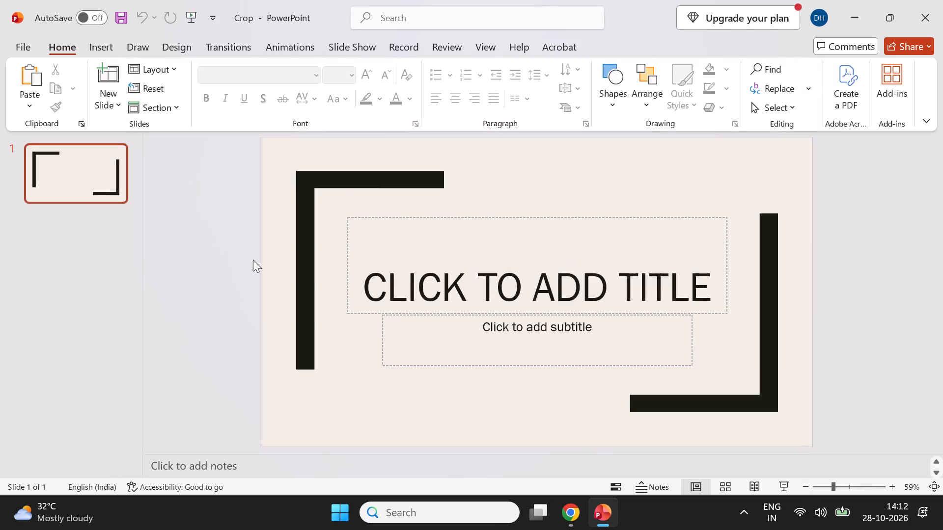
# Add a second slide with title and content placeholders after the title slide.
pyautogui.click(92, 173)
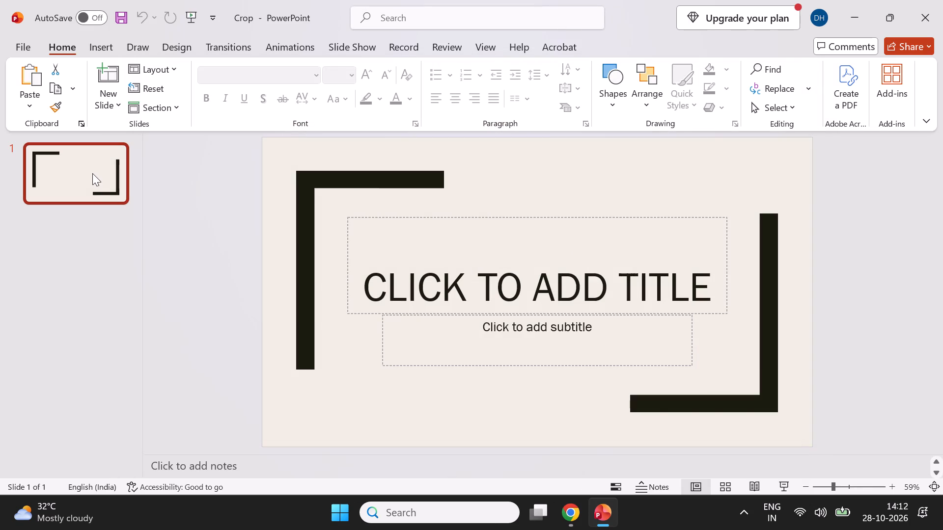
pyautogui.press('Return')
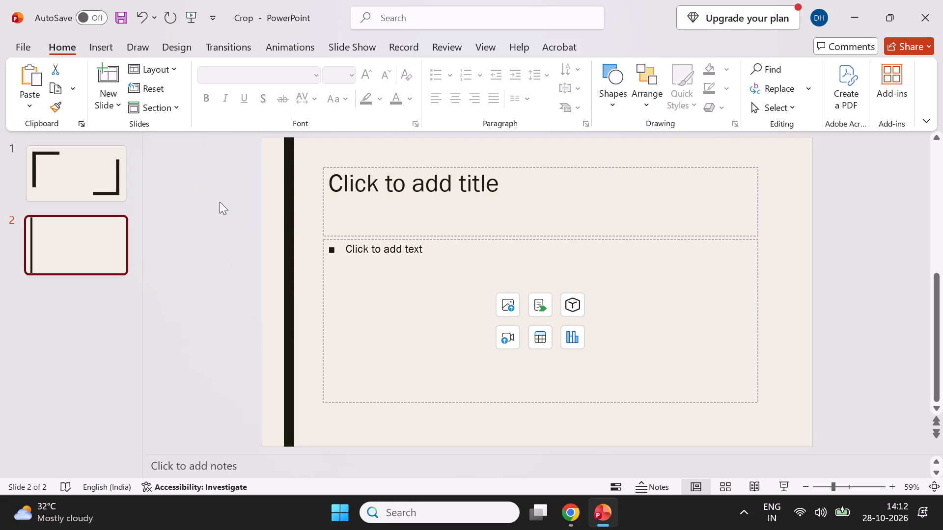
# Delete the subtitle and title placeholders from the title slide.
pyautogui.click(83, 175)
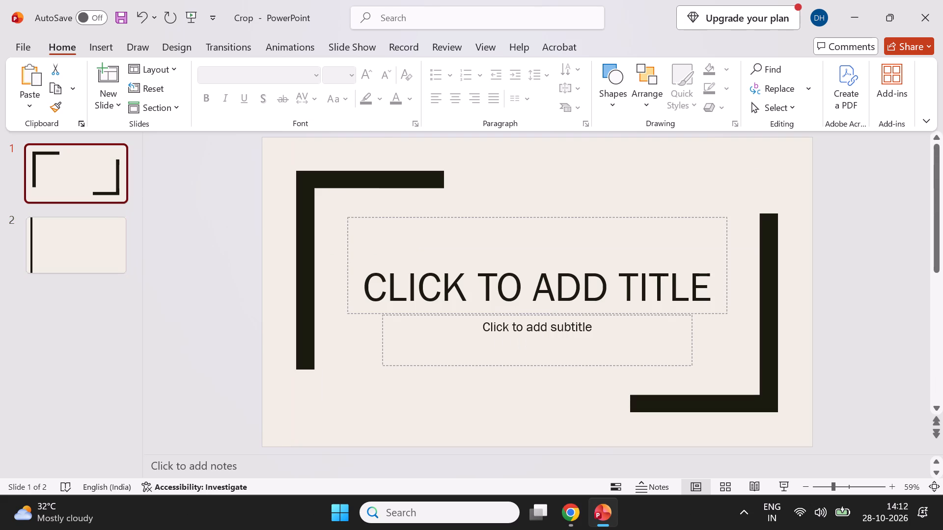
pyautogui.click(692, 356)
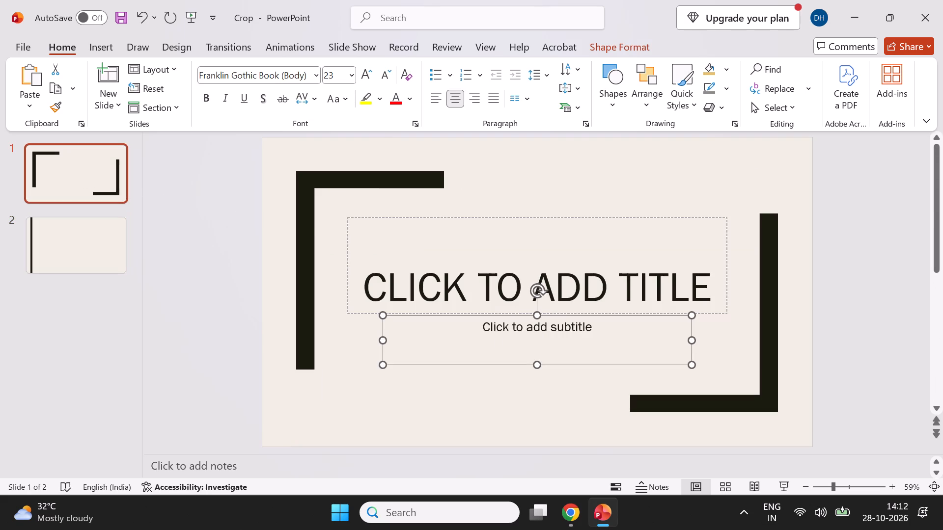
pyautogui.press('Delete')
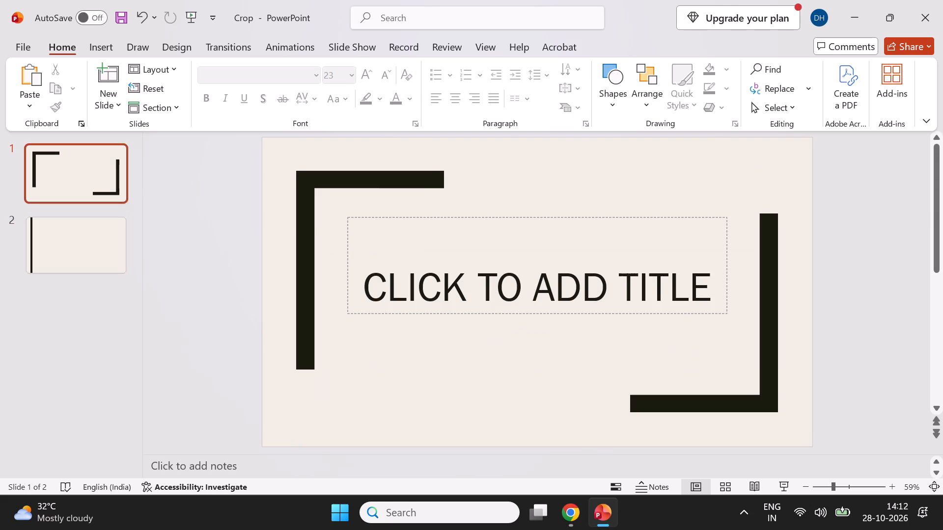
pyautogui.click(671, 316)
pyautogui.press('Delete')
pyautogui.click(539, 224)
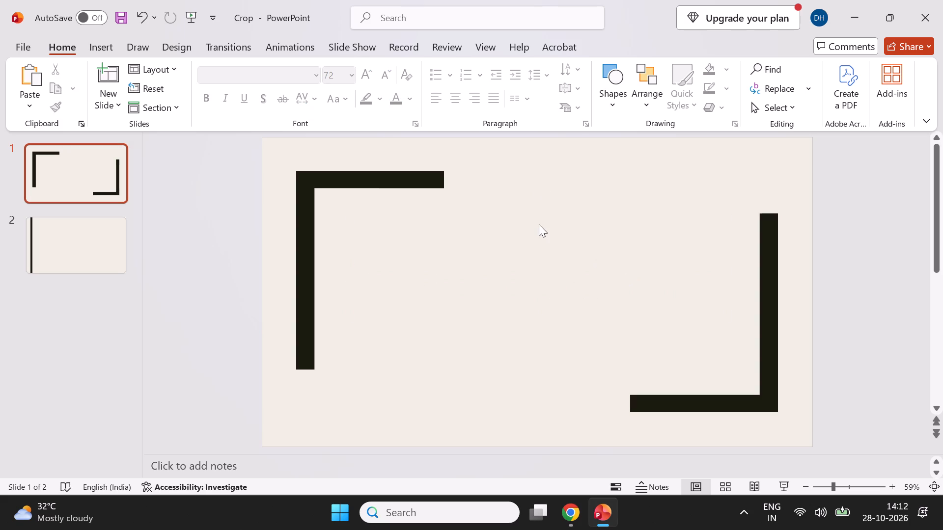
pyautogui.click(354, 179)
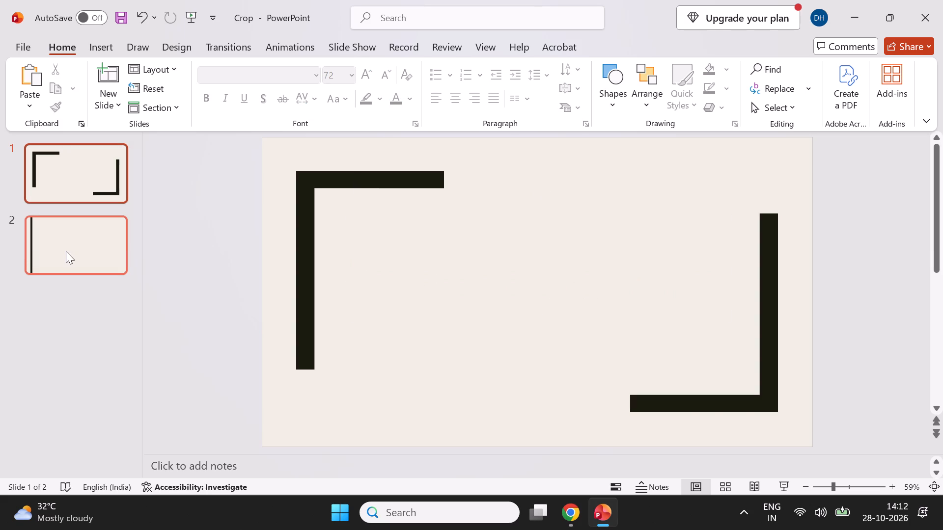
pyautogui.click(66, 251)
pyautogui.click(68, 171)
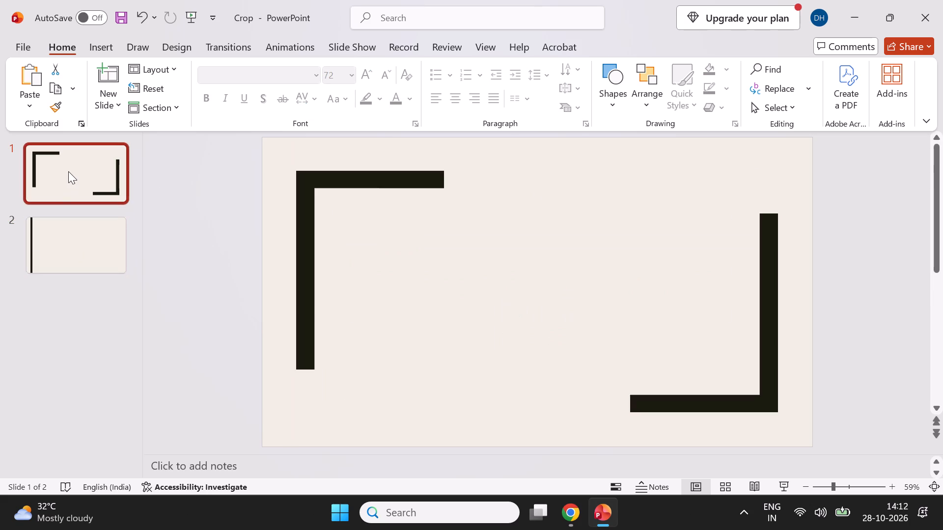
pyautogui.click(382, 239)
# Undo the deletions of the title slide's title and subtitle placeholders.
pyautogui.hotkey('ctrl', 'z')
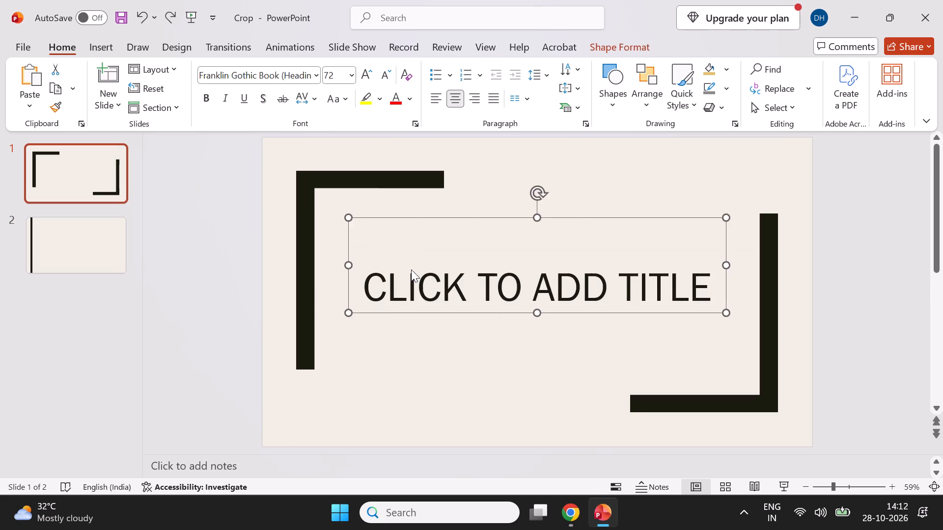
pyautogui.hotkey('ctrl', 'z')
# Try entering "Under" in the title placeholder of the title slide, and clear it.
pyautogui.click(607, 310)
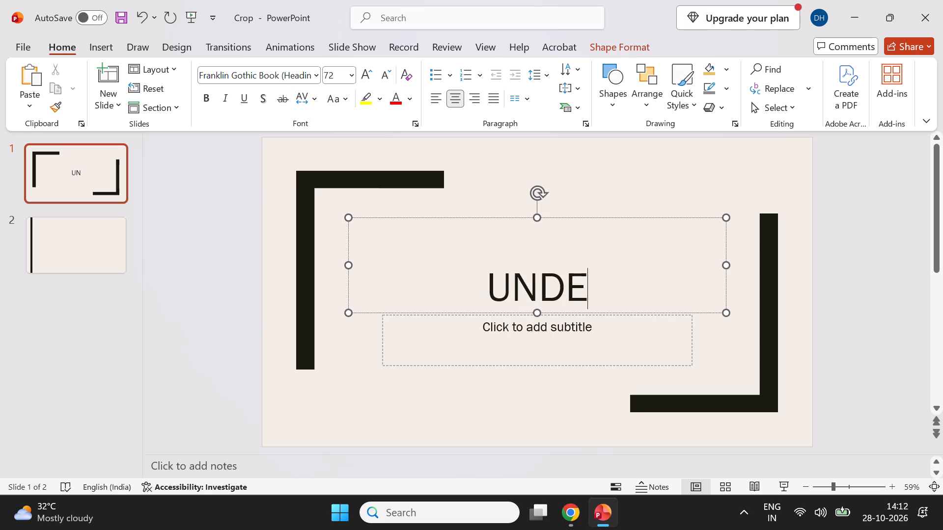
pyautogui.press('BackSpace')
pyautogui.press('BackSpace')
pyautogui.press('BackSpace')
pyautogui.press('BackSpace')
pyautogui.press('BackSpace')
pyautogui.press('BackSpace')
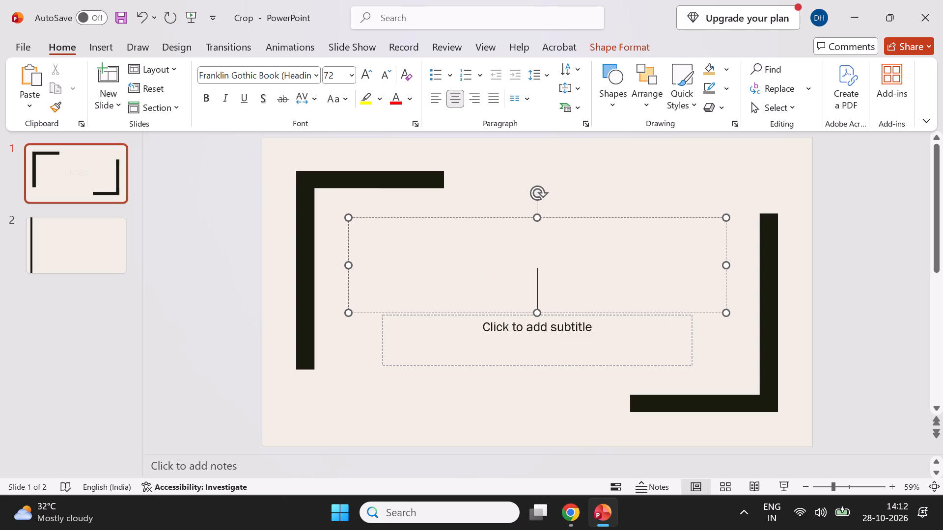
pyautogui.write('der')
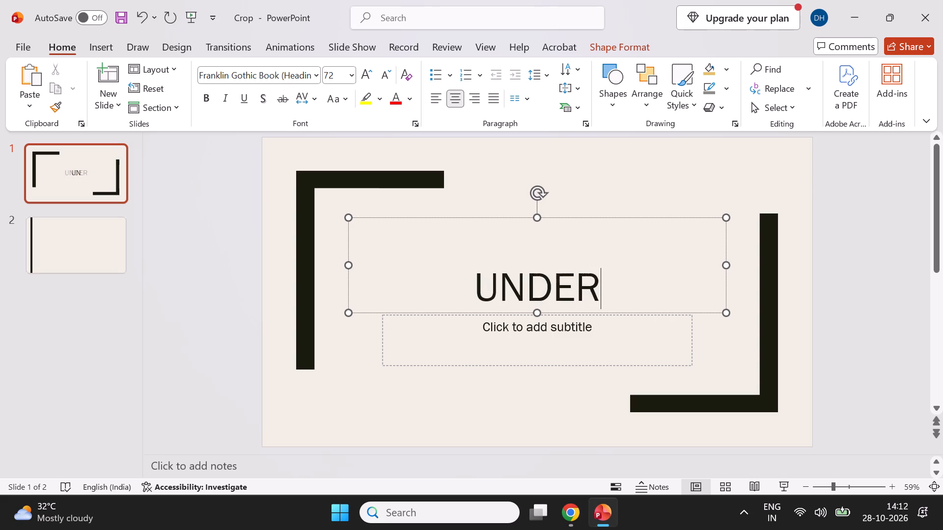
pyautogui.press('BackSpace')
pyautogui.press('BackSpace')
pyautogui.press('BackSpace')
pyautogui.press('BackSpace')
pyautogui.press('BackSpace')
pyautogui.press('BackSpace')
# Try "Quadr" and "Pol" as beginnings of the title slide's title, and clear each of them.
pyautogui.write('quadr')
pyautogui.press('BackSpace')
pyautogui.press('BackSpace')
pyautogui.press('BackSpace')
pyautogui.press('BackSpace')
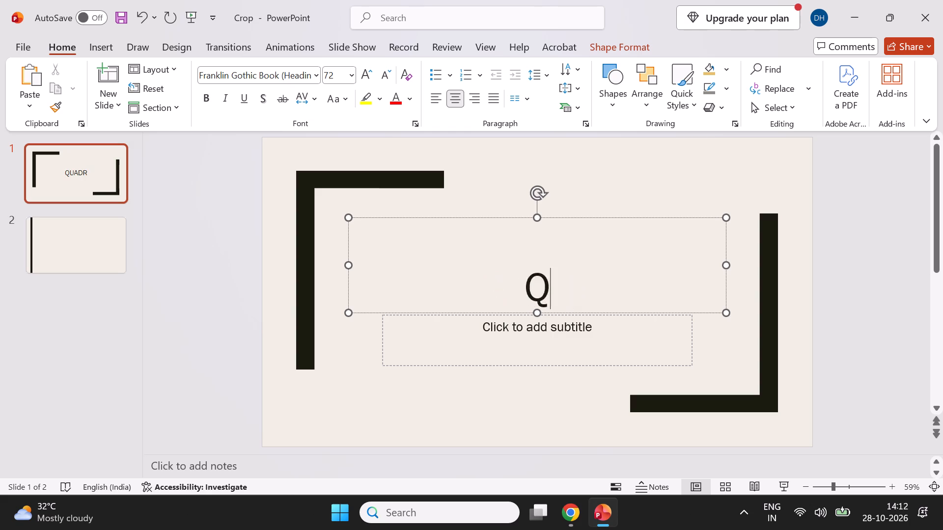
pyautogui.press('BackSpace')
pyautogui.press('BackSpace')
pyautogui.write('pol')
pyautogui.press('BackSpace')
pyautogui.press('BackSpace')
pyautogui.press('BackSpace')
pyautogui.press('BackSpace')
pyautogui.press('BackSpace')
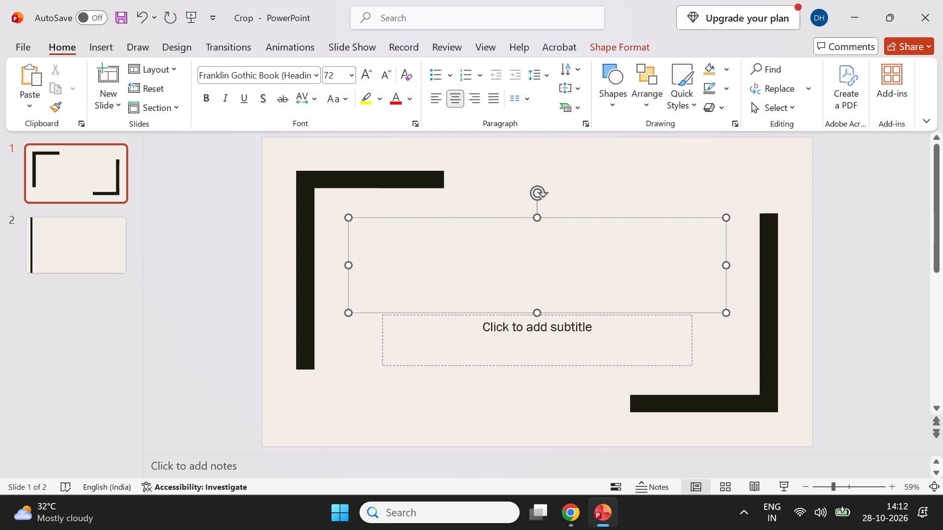
# Enter "Understanding Quadrilaterals" in the subtitle placeholder of the title slide.
pyautogui.click(552, 335)
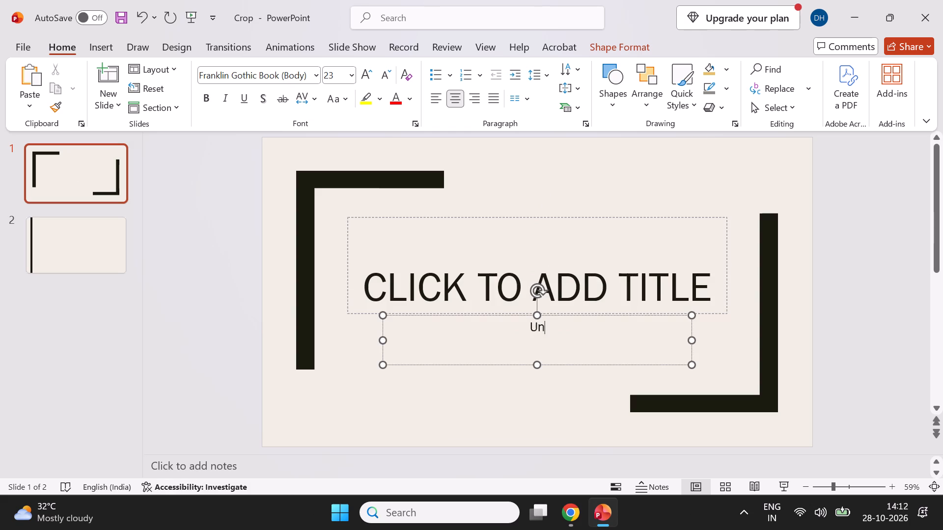
pyautogui.write('standing')
pyautogui.press('space')
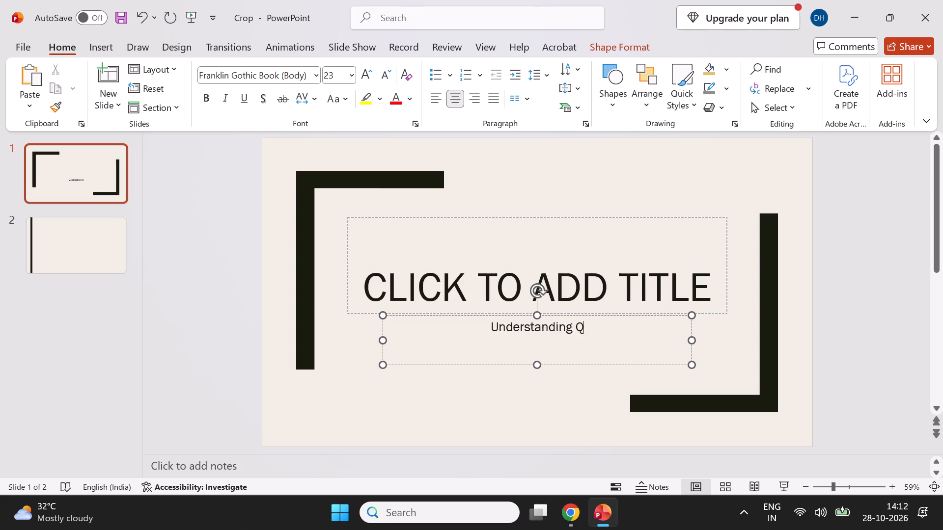
pyautogui.write('adrilaterals')
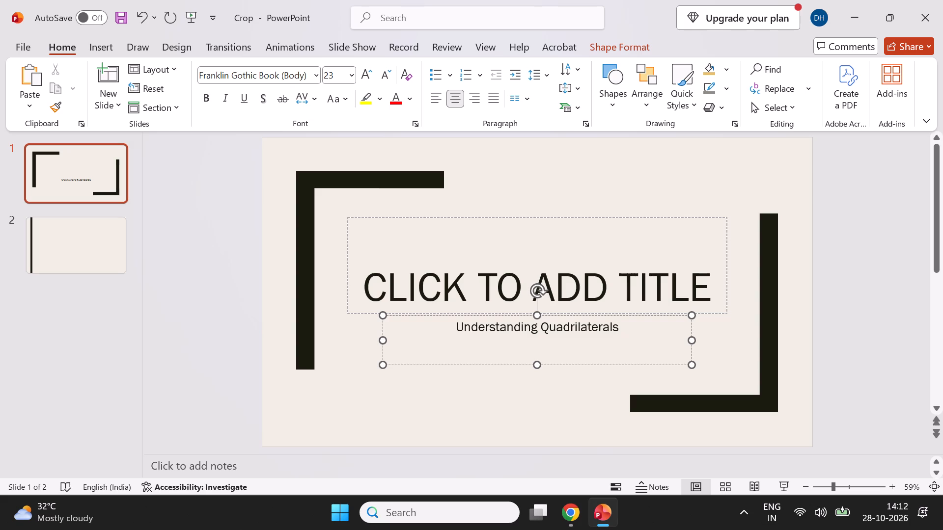
# Delete the empty title placeholder from the title slide.
pyautogui.click(564, 215)
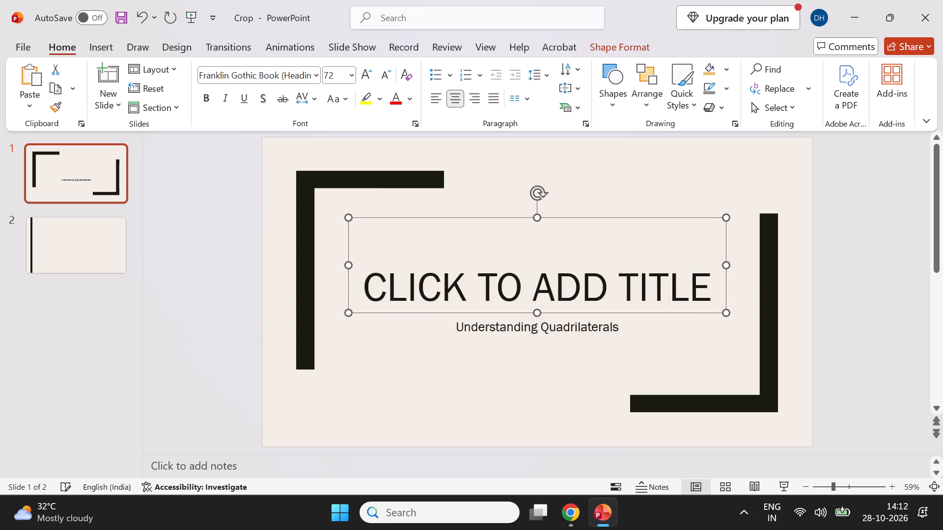
pyautogui.press('Delete')
# Move the "Understanding Quadrilaterals" text box up to just below the slide's upper corner bracket.
pyautogui.click(554, 341)
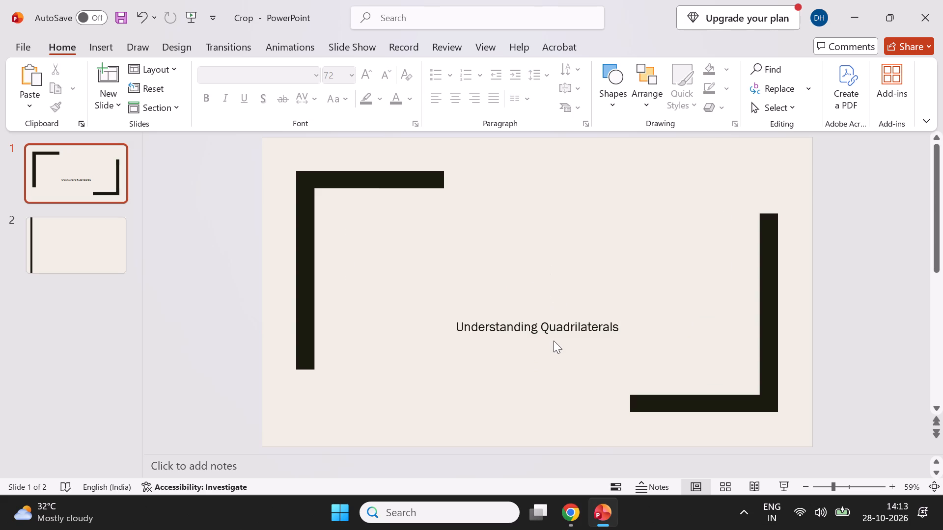
pyautogui.click(552, 333)
pyautogui.moveTo(591, 315); pyautogui.dragTo(590, 313)
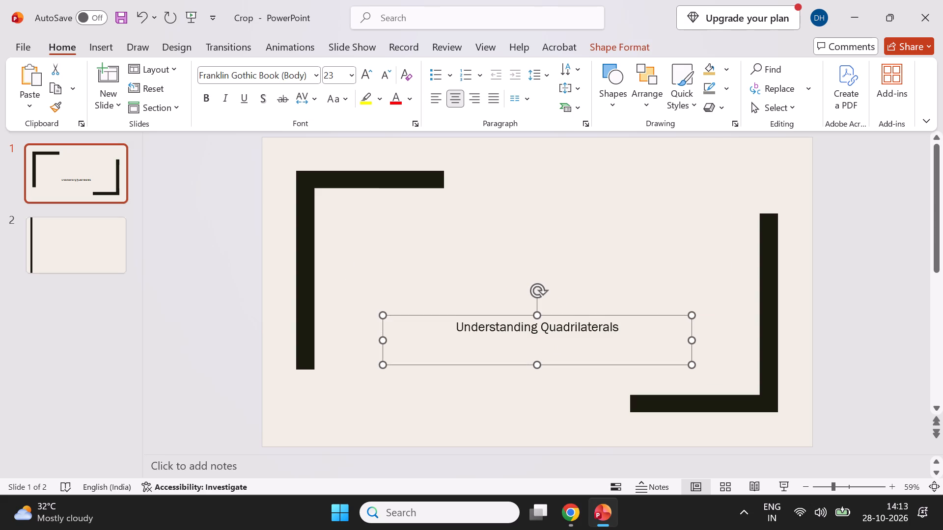
pyautogui.moveTo(590, 313); pyautogui.dragTo(572, 197)
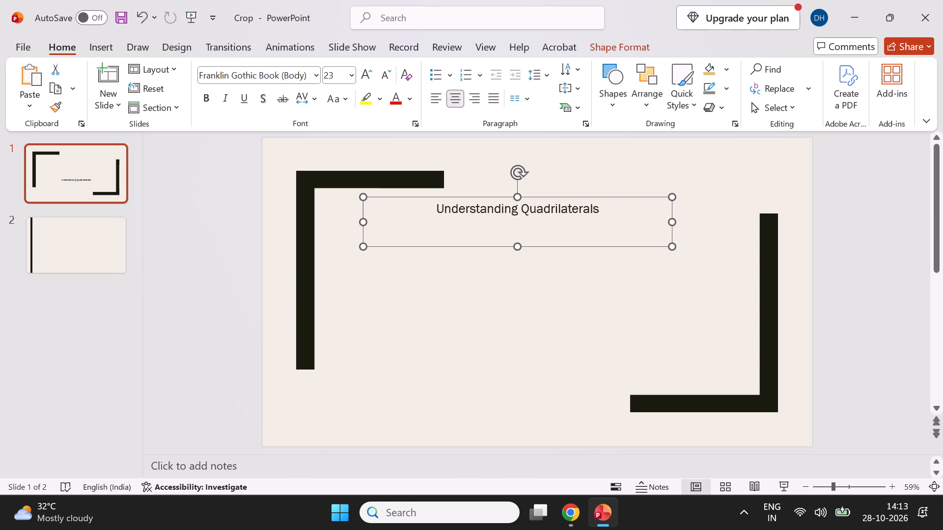
# Increase the font size of the "Understanding Quadrilaterals" text to 36.
pyautogui.click(582, 221)
pyautogui.click(606, 203)
pyautogui.click(585, 212)
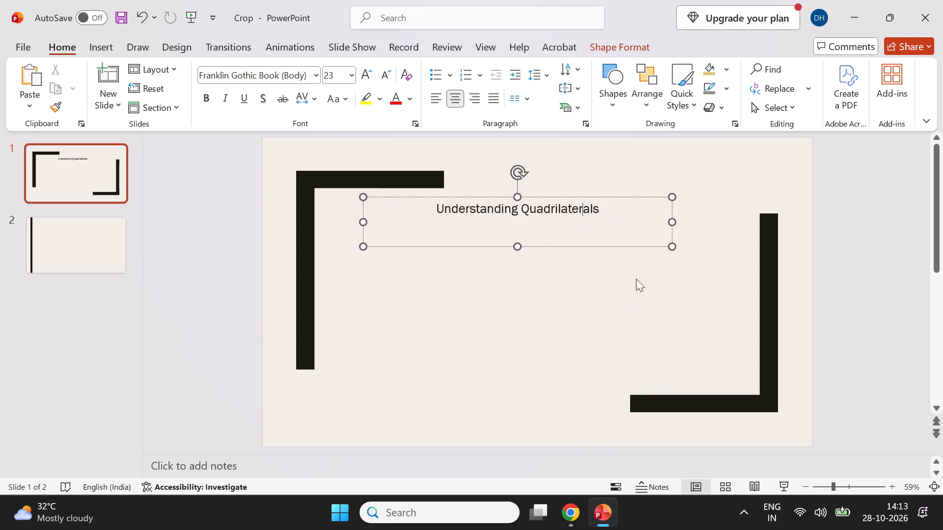
pyautogui.moveTo(617, 214); pyautogui.dragTo(447, 207)
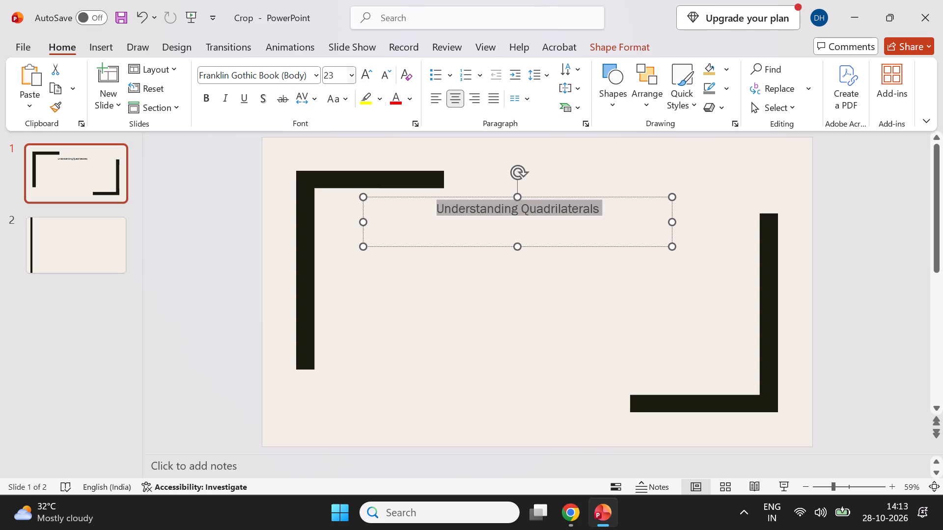
pyautogui.tripleClick(358, 74)
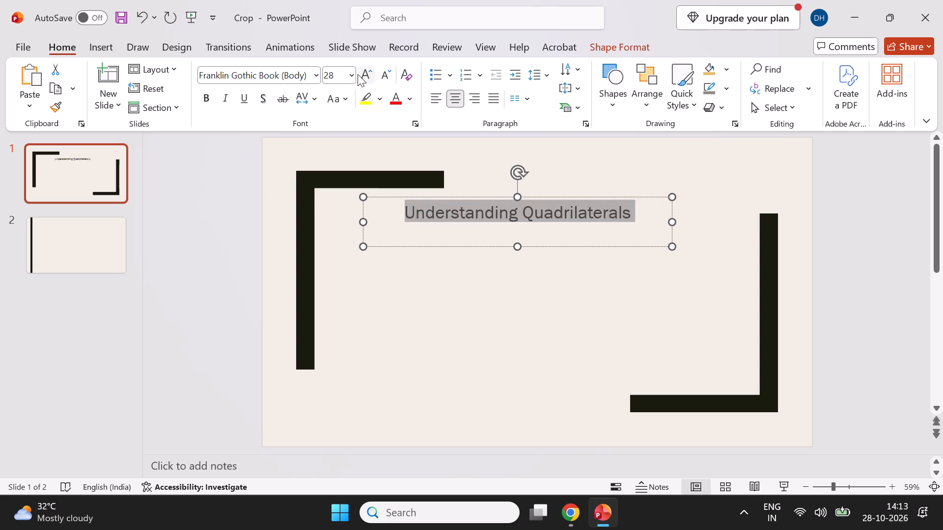
pyautogui.click(358, 74)
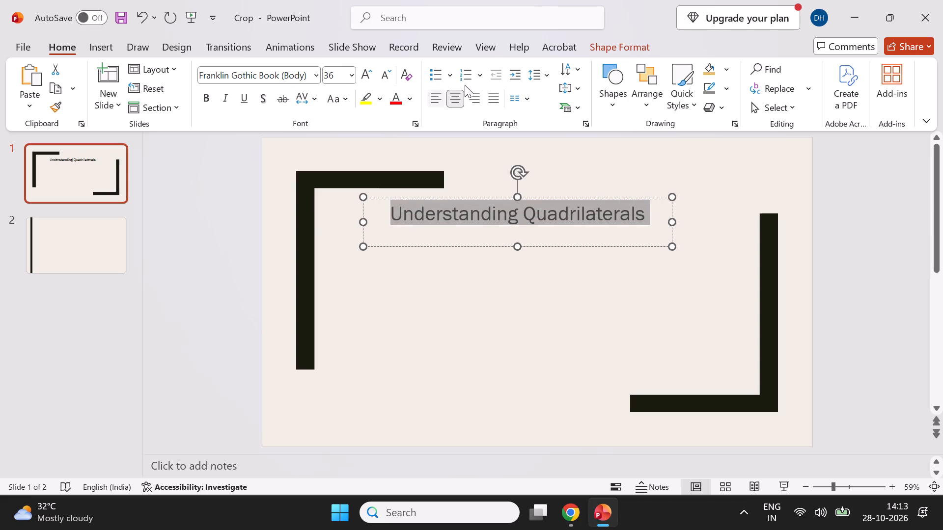
# Change the font of the "Understanding Quadrilaterals" text to Arial Black.
pyautogui.click(316, 76)
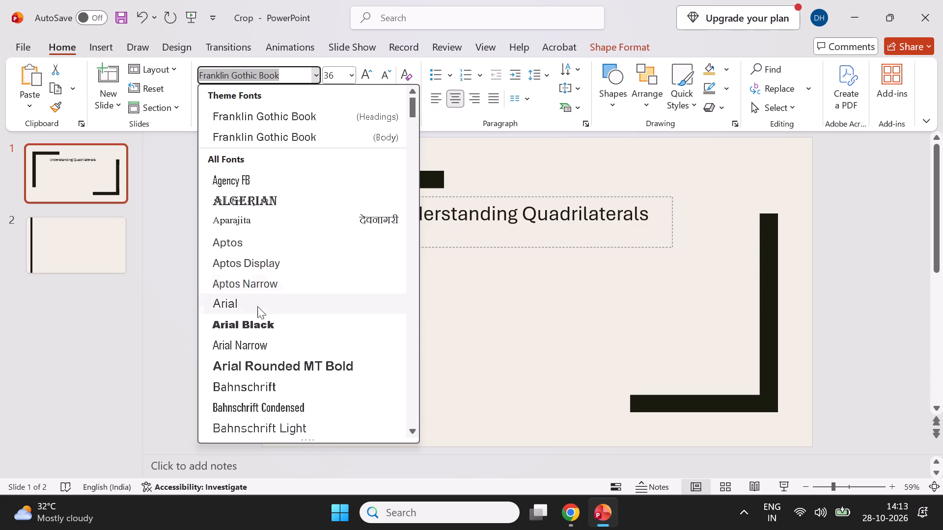
pyautogui.click(258, 321)
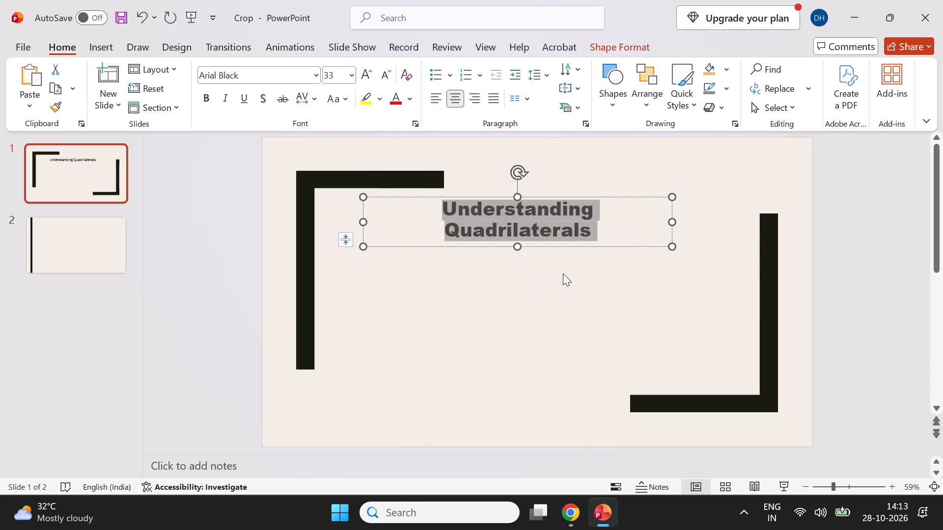
# Widen the "Understanding Quadrilaterals" text box so that the heading fits on one line.
pyautogui.moveTo(675, 223); pyautogui.dragTo(717, 227)
pyautogui.click(646, 279)
pyautogui.click(478, 208)
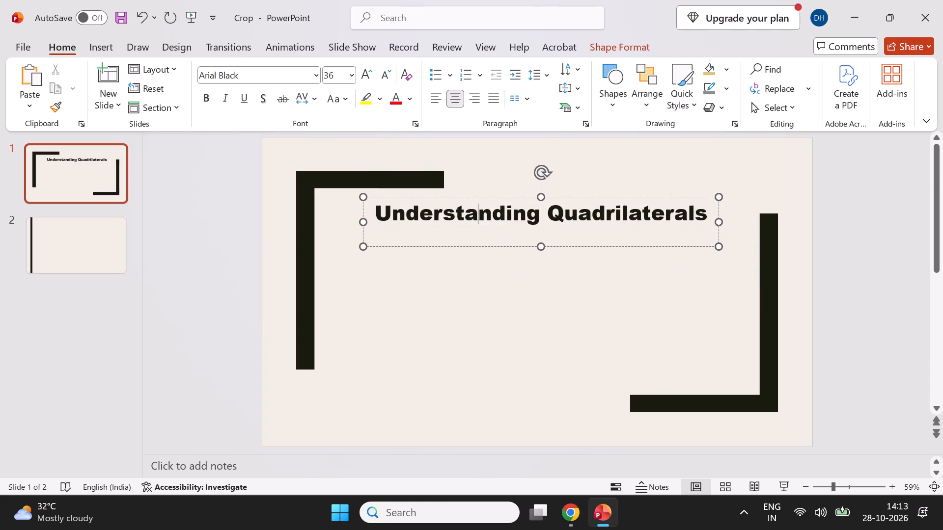
pyautogui.click(467, 334)
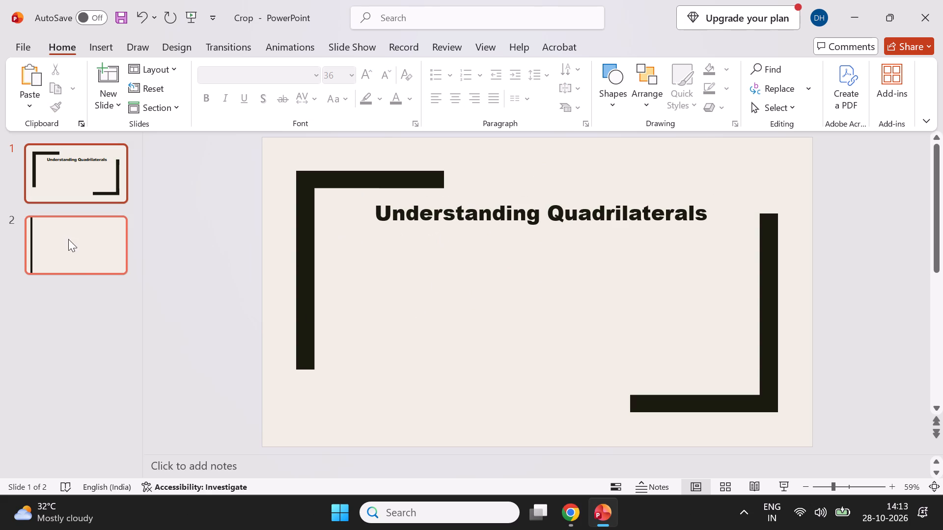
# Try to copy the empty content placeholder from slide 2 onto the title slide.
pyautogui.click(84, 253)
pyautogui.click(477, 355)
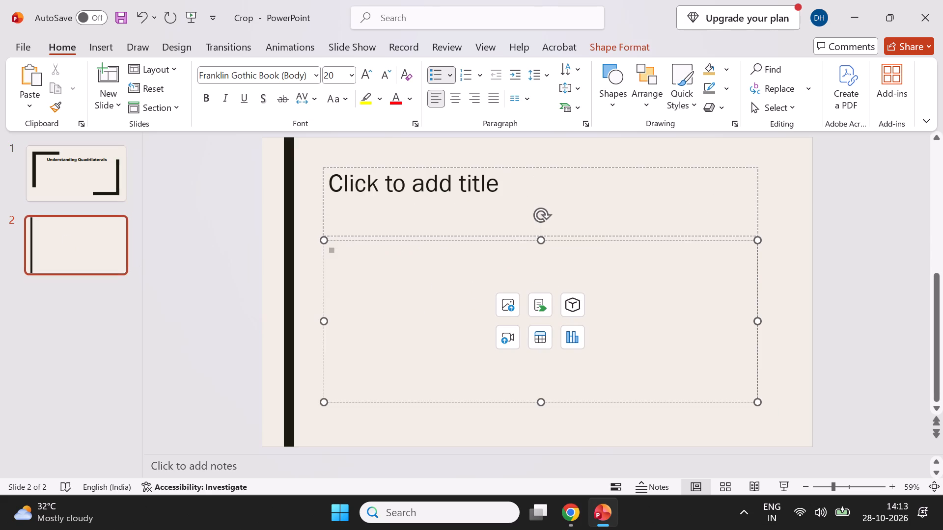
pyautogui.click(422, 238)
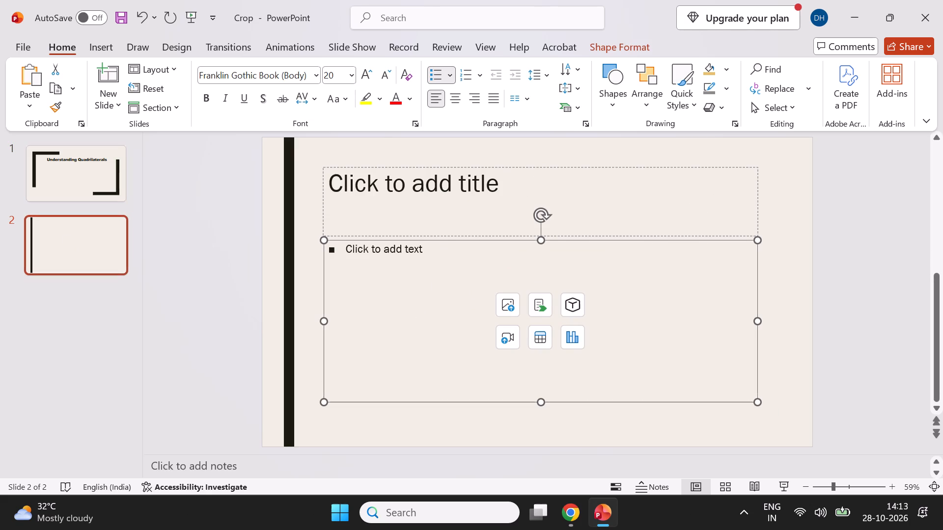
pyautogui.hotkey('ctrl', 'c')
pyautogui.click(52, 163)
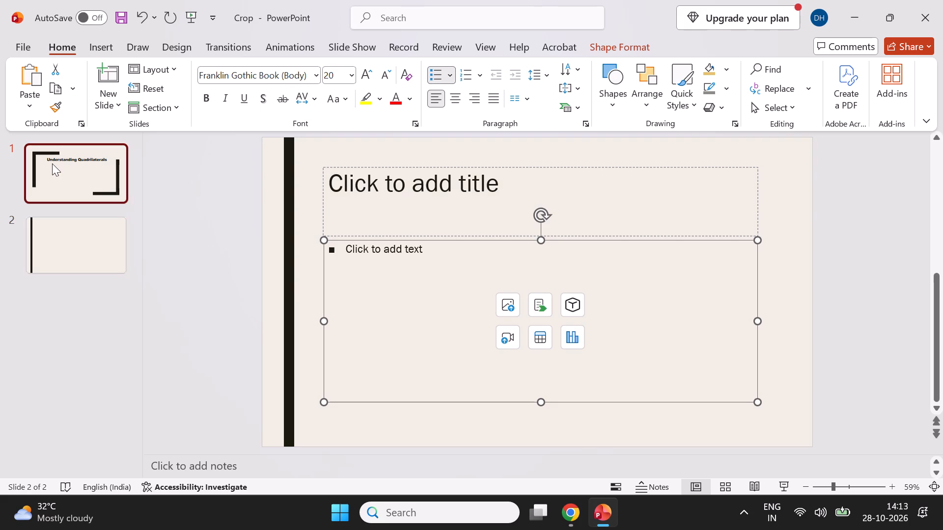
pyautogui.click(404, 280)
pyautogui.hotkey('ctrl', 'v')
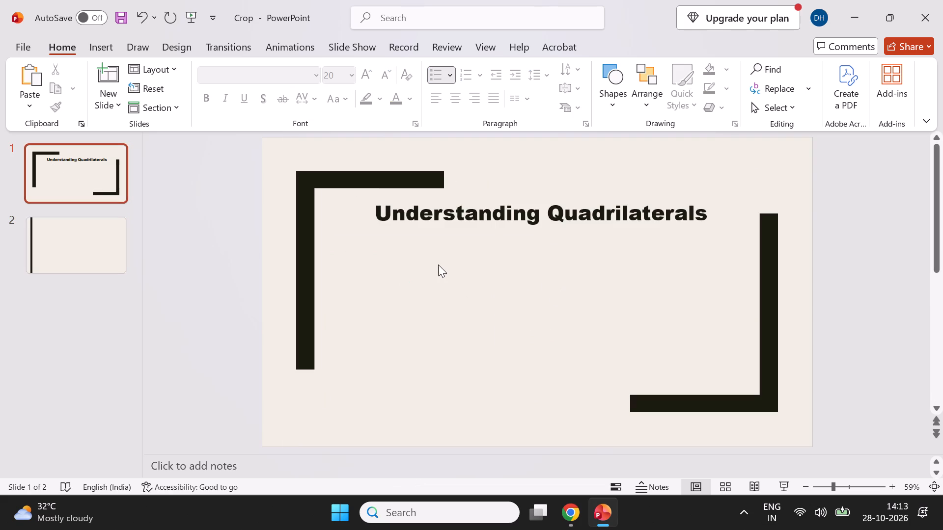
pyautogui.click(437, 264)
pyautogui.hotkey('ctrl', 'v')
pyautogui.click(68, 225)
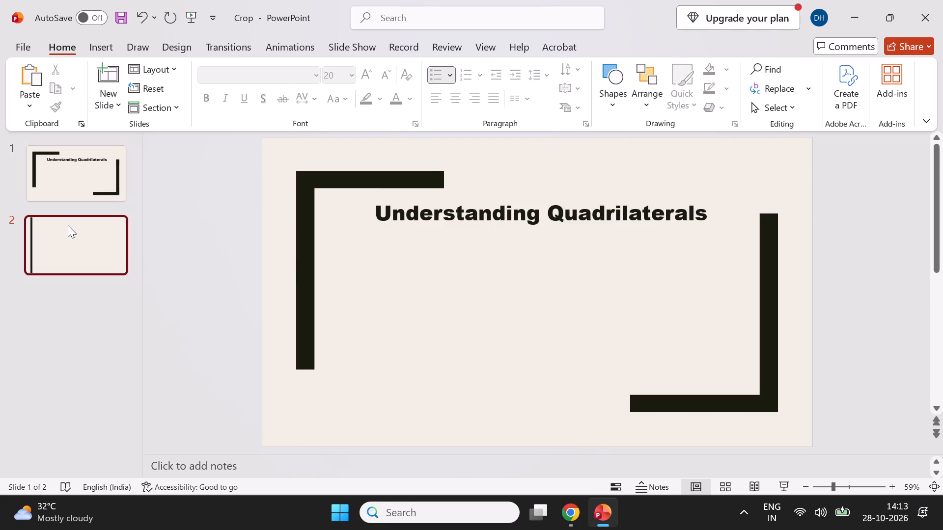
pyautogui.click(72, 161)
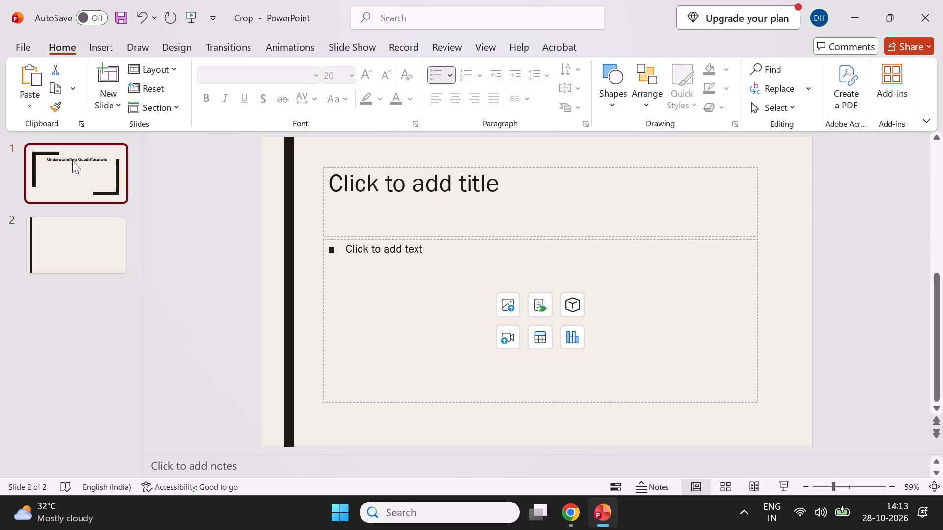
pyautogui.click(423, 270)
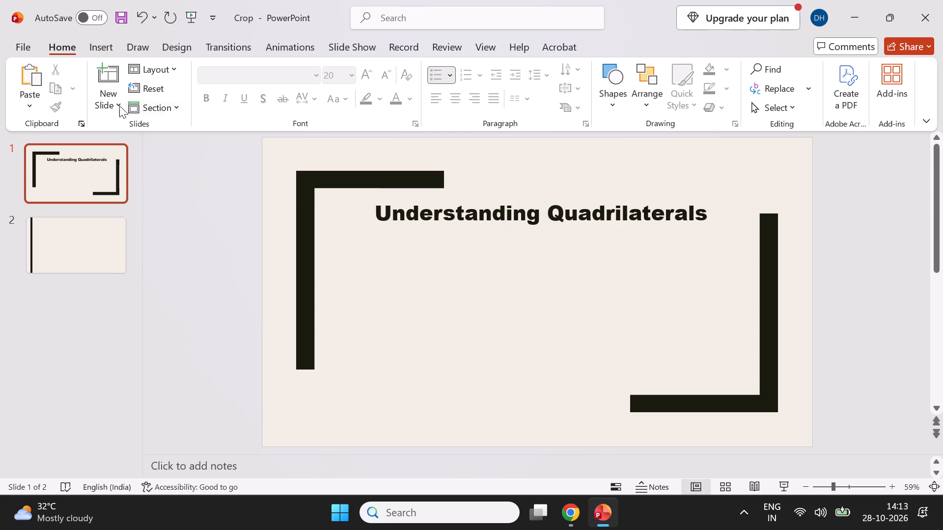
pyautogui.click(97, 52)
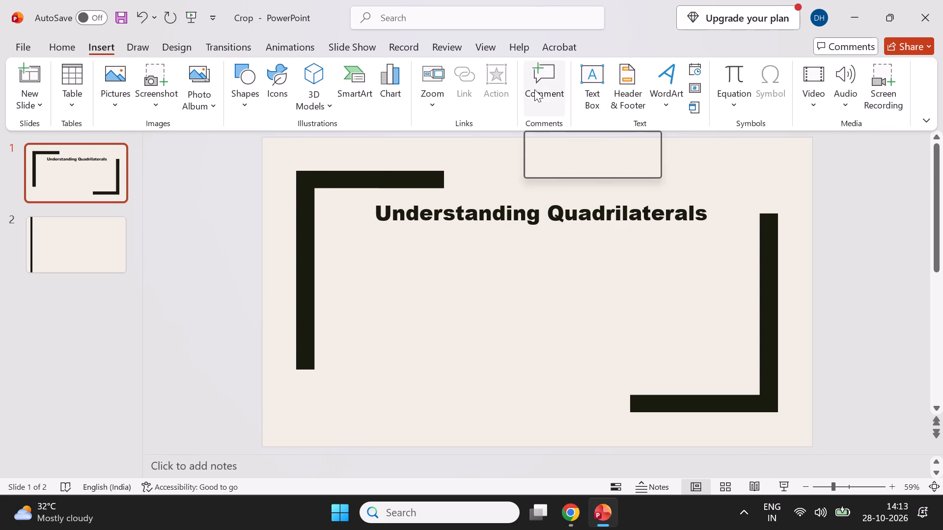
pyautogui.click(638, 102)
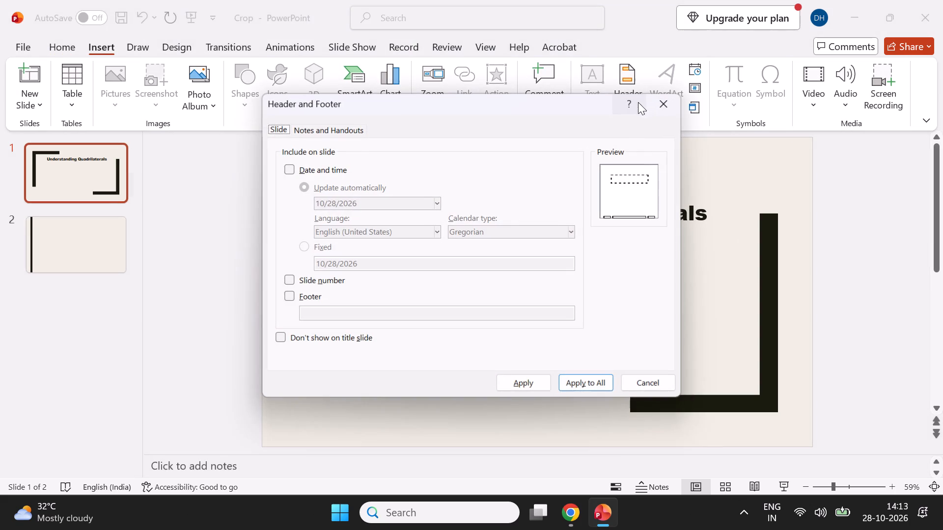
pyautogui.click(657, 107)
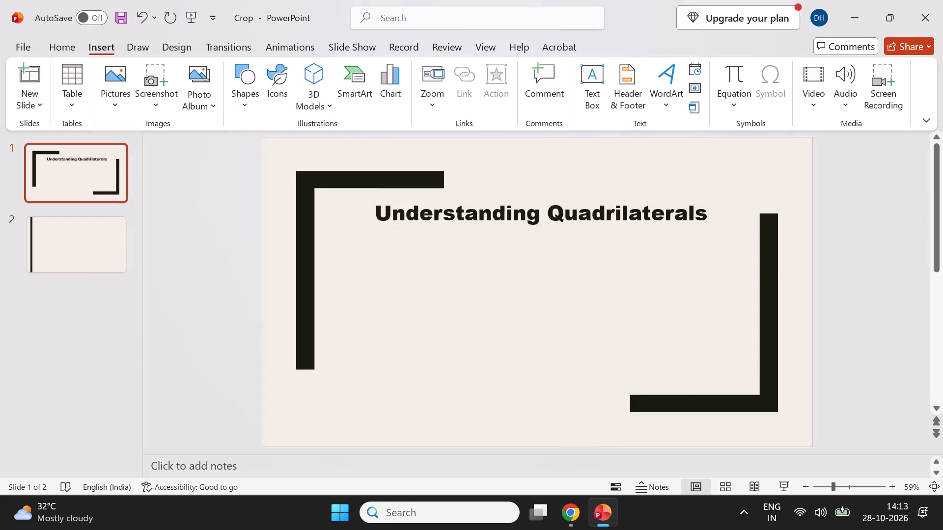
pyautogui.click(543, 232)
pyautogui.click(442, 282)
# Draw a large text box below the "Understanding Quadrilaterals" heading, between the two corner brackets.
pyautogui.click(579, 84)
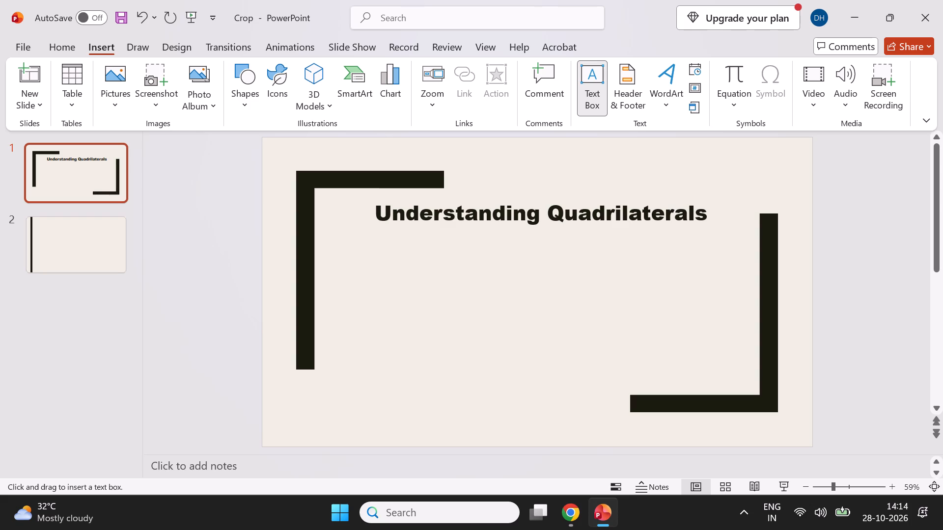
pyautogui.moveTo(344, 238); pyautogui.dragTo(620, 401)
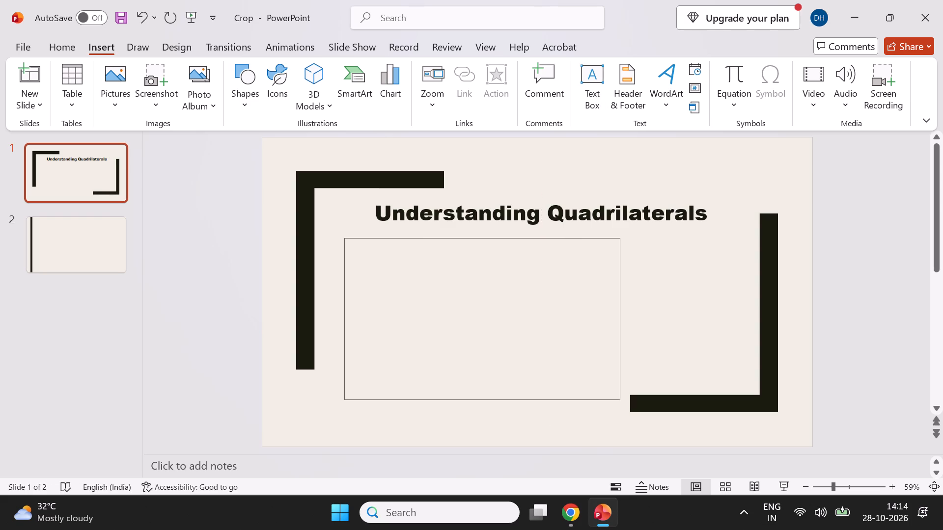
pyautogui.moveTo(620, 401); pyautogui.dragTo(622, 426)
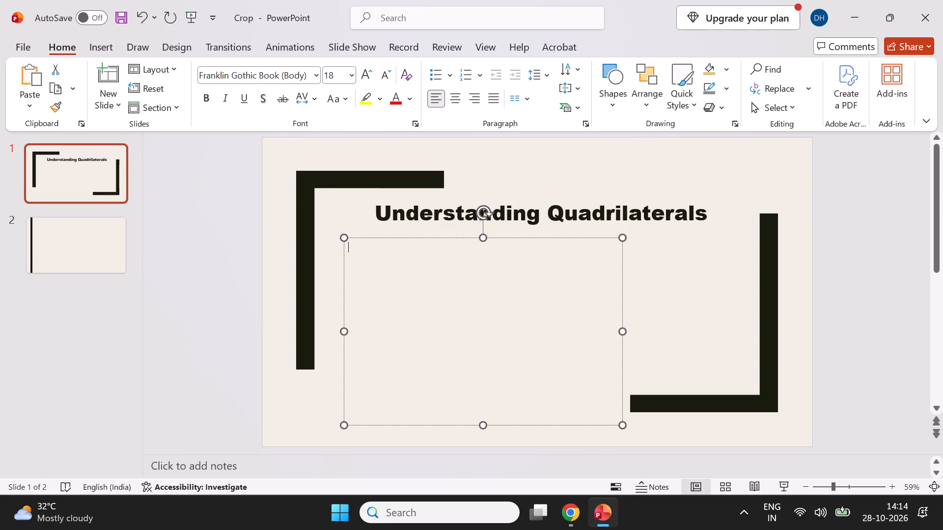
# Apply bullets in the new text box and enter "Polygons and its types" as the first item, followed by a new line.
pyautogui.click(434, 71)
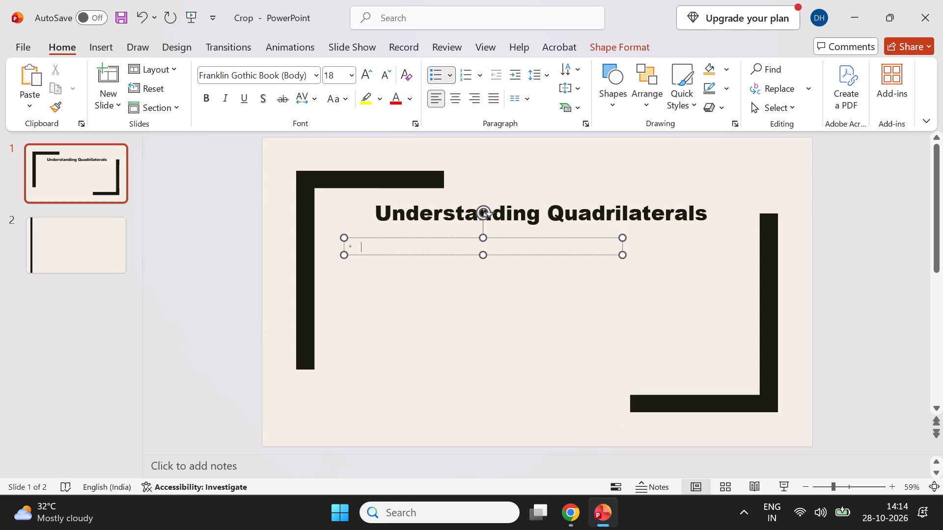
pyautogui.write('poly')
pyautogui.write('gons and')
pyautogui.press('space')
pyautogui.write('its tyes')
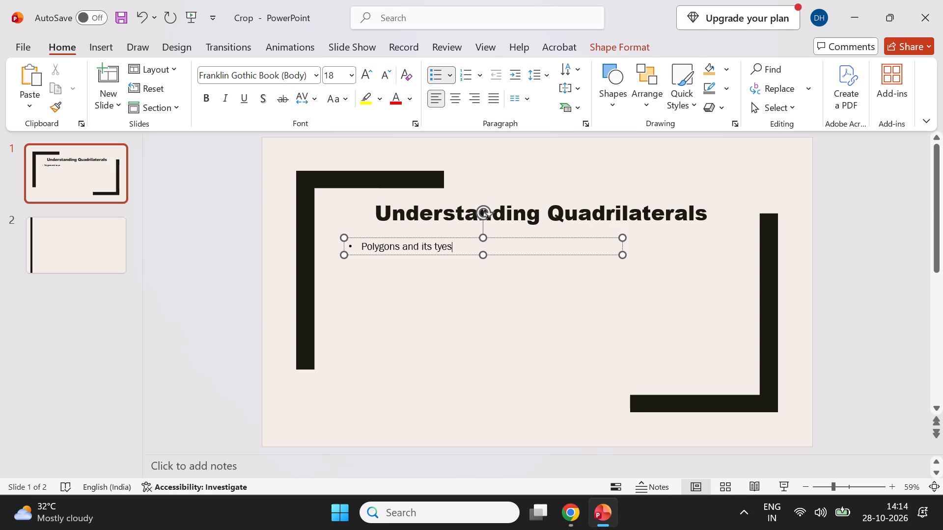
pyautogui.press('Return')
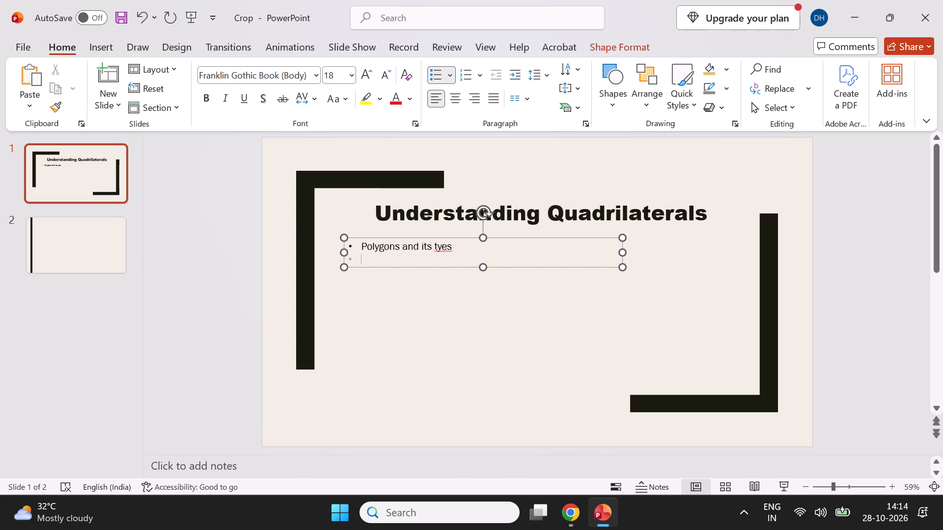
pyautogui.click(438, 249)
pyautogui.press('Right')
pyautogui.press('p')
pyautogui.click(416, 291)
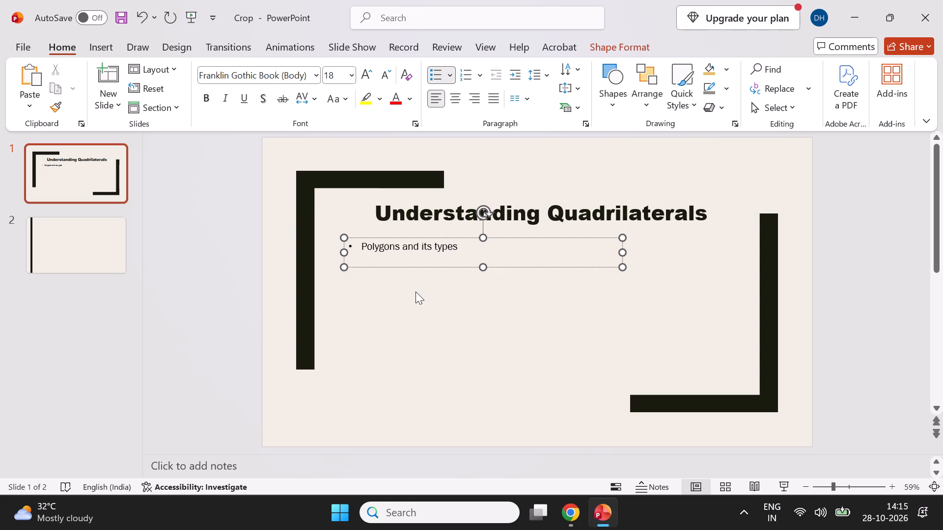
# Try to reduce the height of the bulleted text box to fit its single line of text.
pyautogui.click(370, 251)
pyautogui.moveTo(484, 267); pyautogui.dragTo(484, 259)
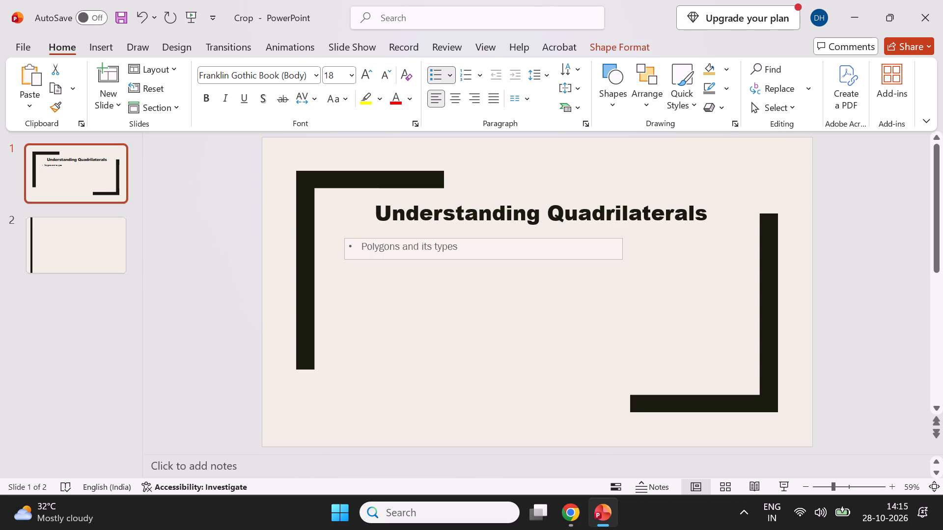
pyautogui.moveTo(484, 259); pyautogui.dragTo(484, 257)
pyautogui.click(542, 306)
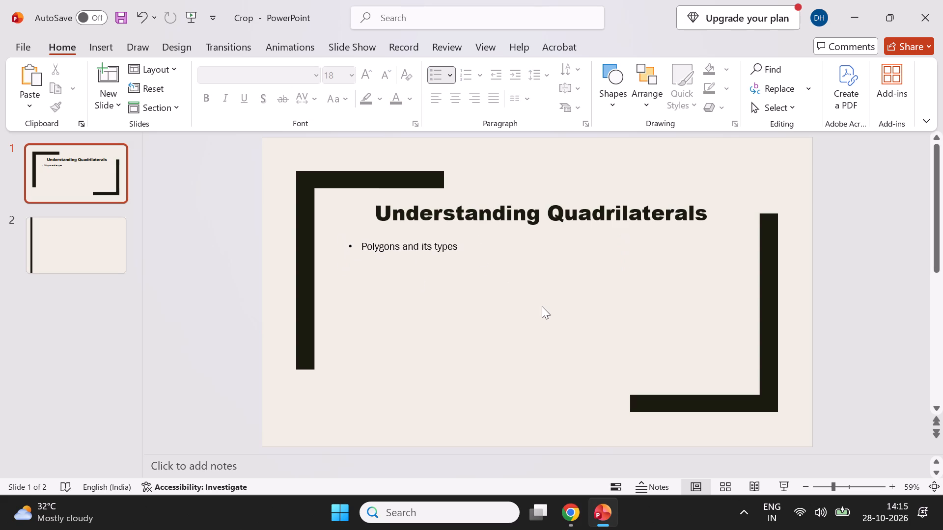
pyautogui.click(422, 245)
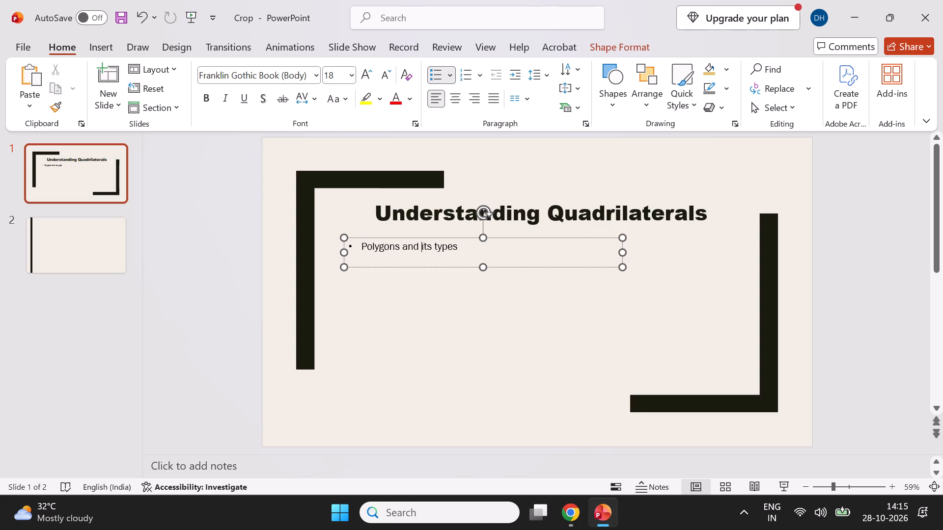
# Leave the bulleted text box and open the empty title placeholder on slide 2 for text entry.
pyautogui.click(409, 327)
pyautogui.click(90, 239)
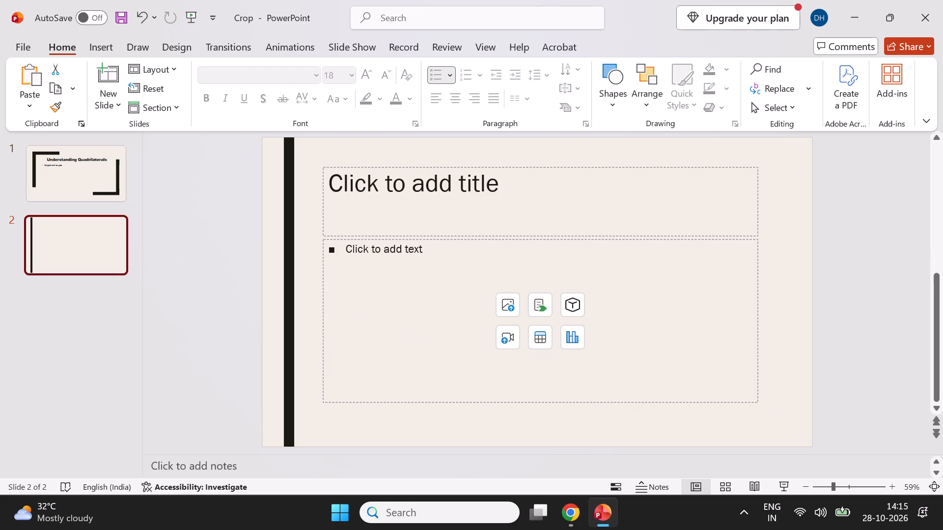
pyautogui.click(466, 197)
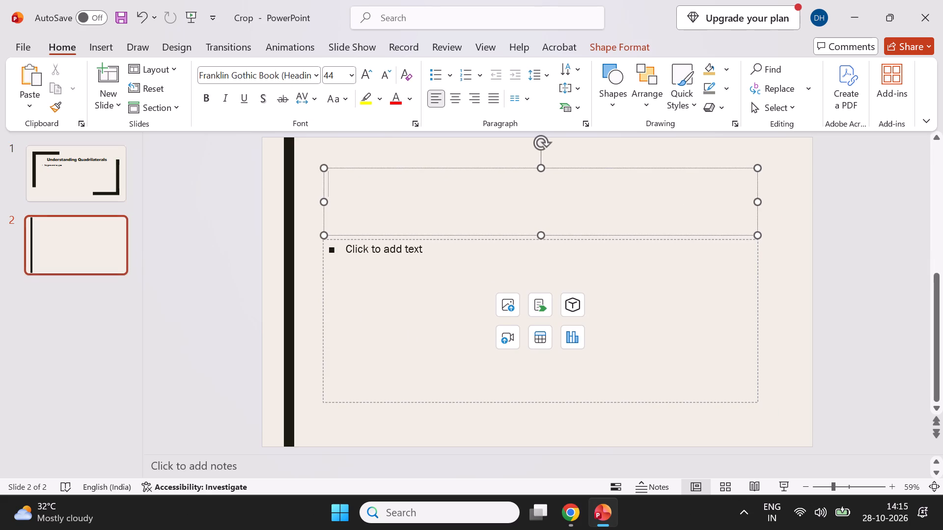
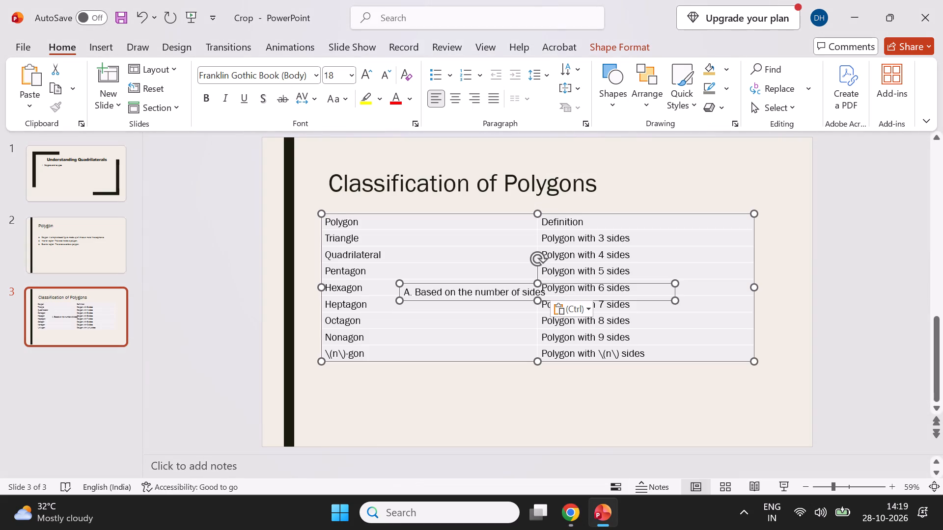
pyautogui.click(508, 406)
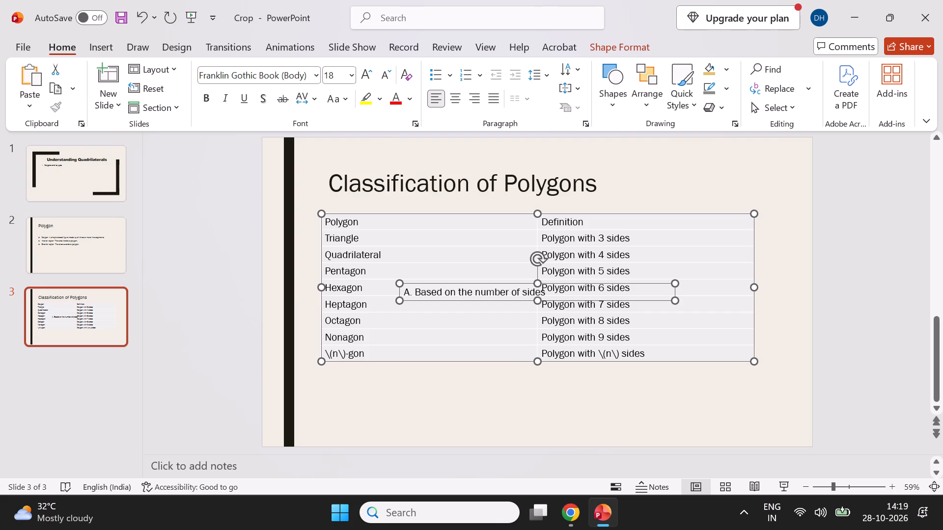
# Move the "A. Based on the number of sides" text box above the table, aligned with the table's left edge.
pyautogui.click(518, 293)
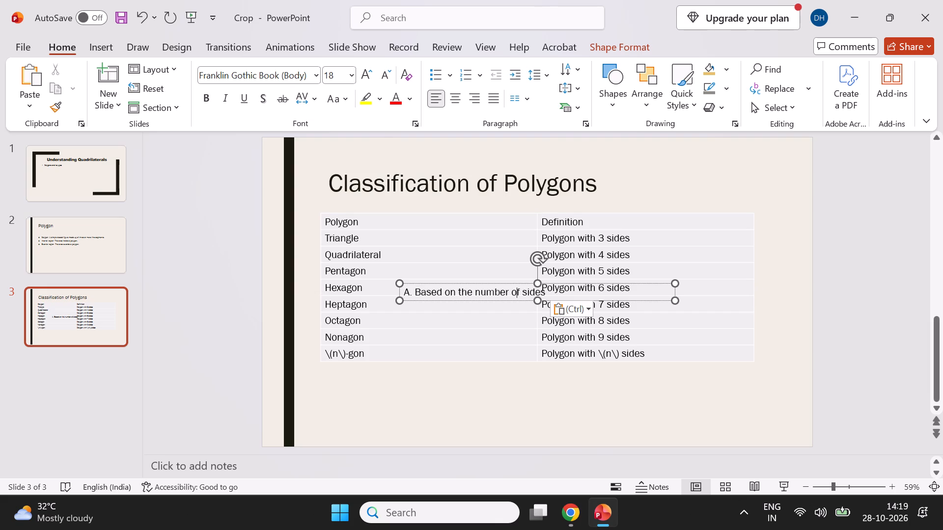
pyautogui.moveTo(591, 283); pyautogui.dragTo(606, 195)
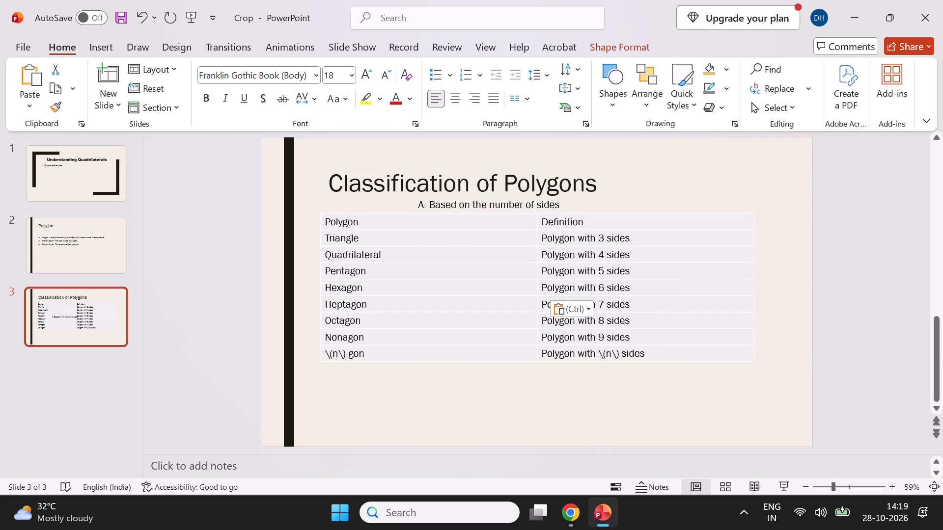
pyautogui.moveTo(606, 195); pyautogui.dragTo(510, 194)
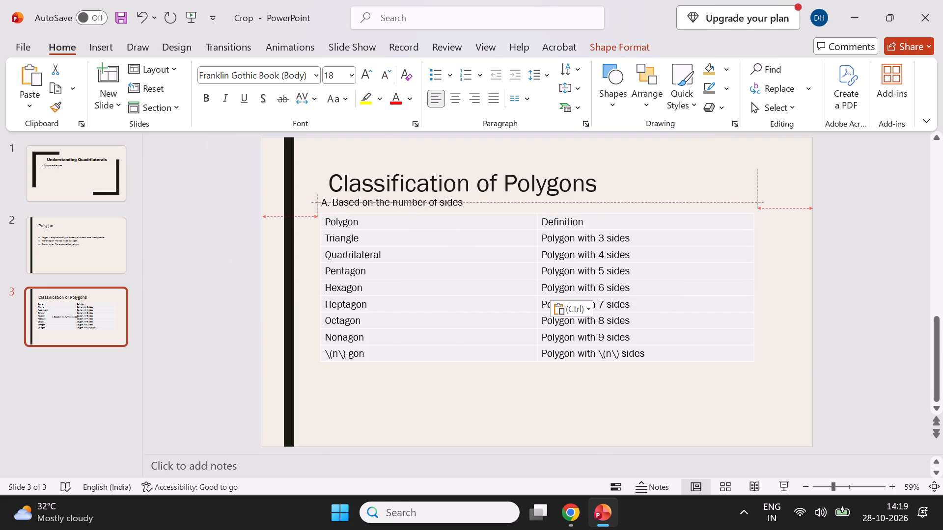
pyautogui.moveTo(510, 194); pyautogui.dragTo(512, 194)
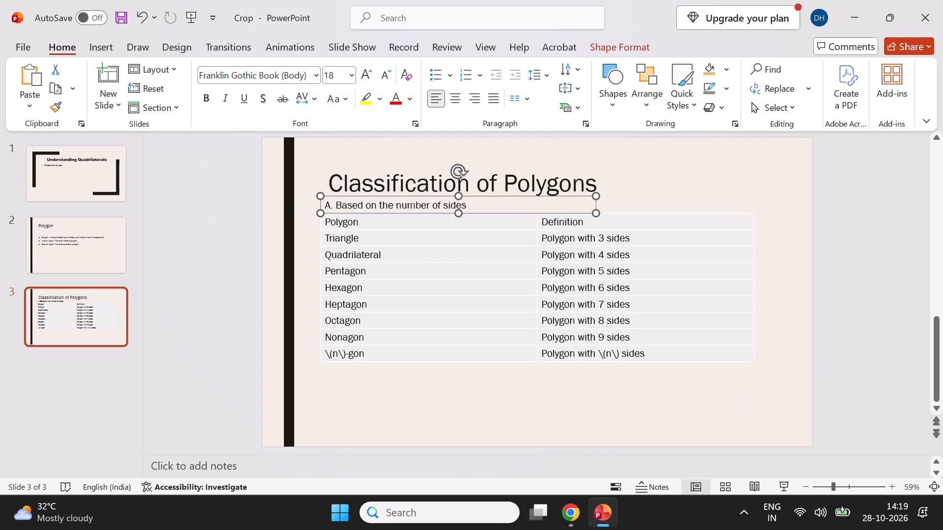
# Move the polygon table down and enlarge it evenly to fill the space between the subheading and the slide's lower margin.
pyautogui.moveTo(739, 357); pyautogui.dragTo(738, 388)
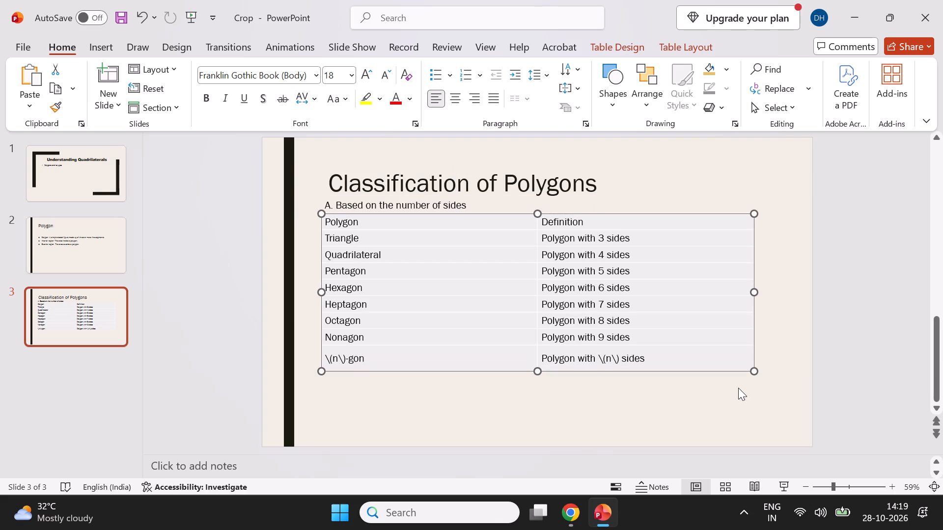
pyautogui.hotkey('ctrl', 'z')
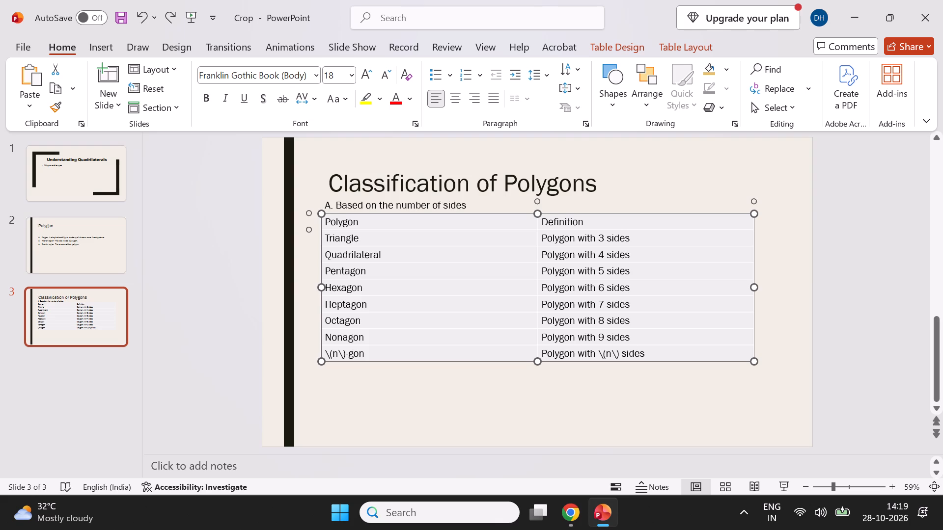
pyautogui.moveTo(702, 214); pyautogui.dragTo(701, 239)
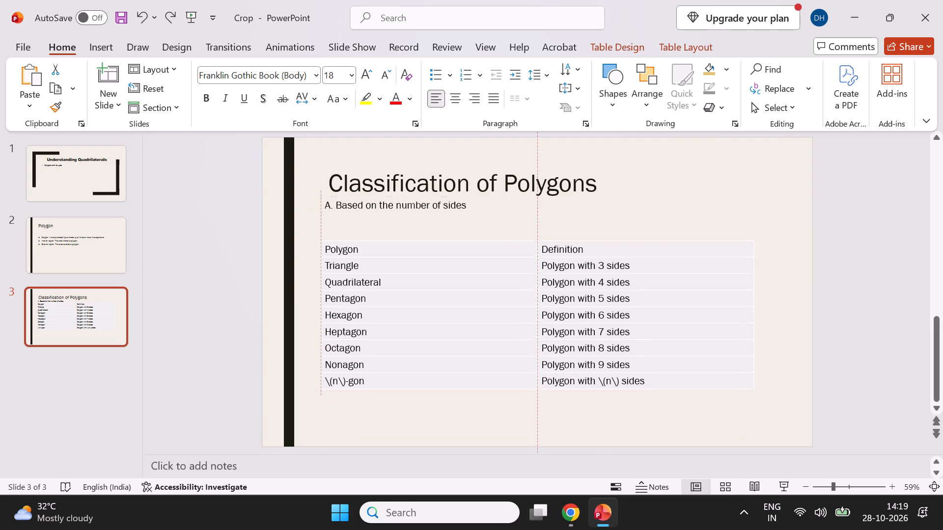
pyautogui.moveTo(701, 239); pyautogui.dragTo(699, 236)
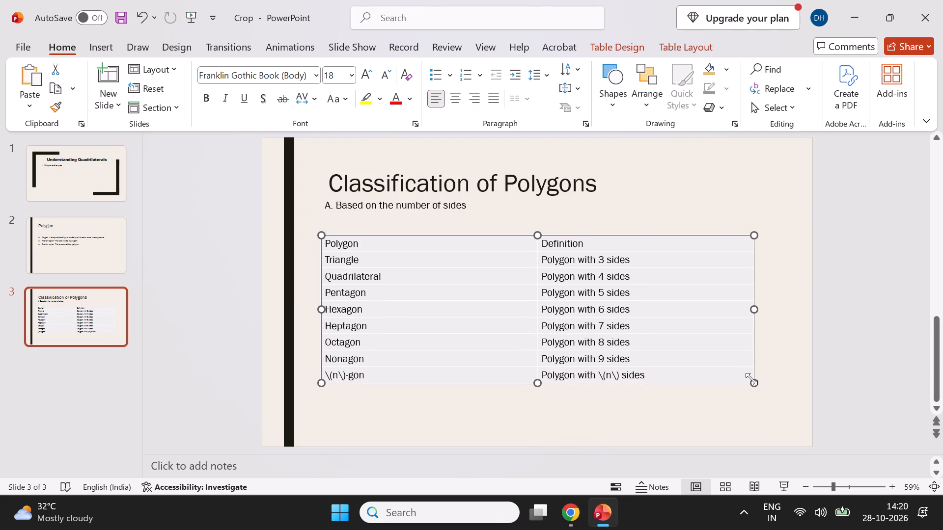
pyautogui.moveTo(752, 382); pyautogui.dragTo(760, 413)
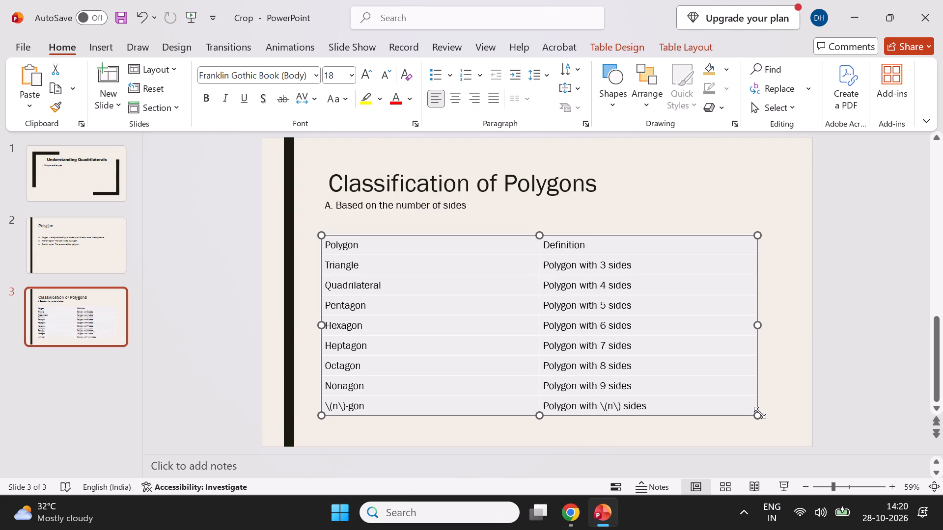
pyautogui.moveTo(538, 238); pyautogui.dragTo(538, 213)
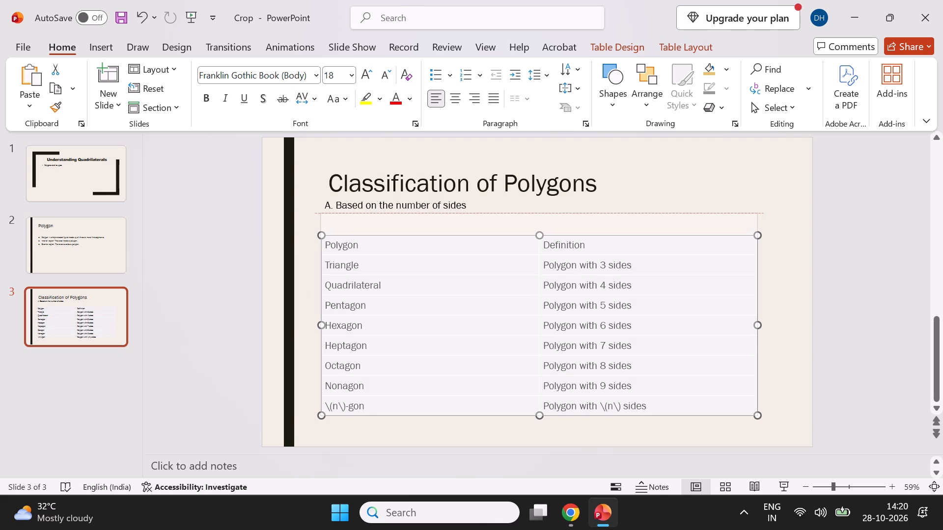
pyautogui.moveTo(538, 213); pyautogui.dragTo(538, 219)
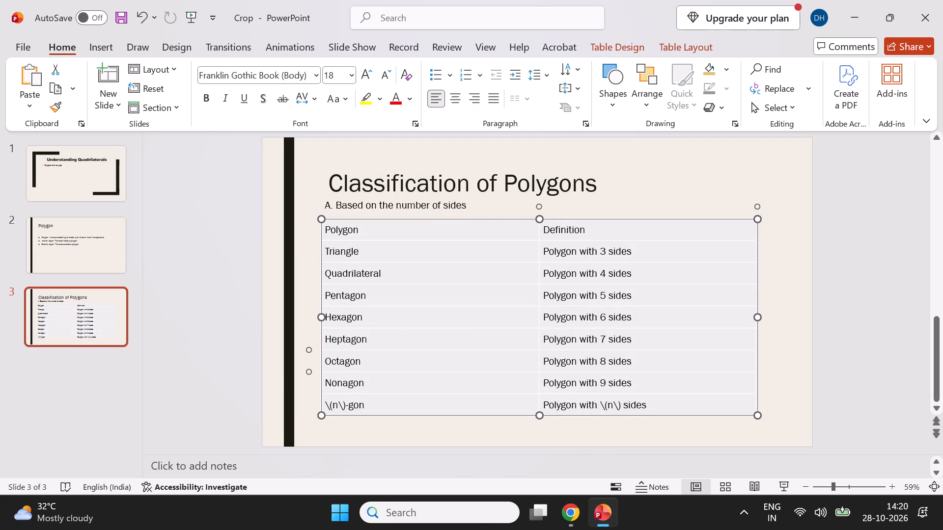
# Remove the backslashes from the table's last row so it reads "(n)-gon" and "Polygon with (n) sides".
pyautogui.click(618, 406)
pyautogui.press('BackSpace')
pyautogui.press('Left')
pyautogui.press('Left')
pyautogui.press('BackSpace')
pyautogui.press('End')
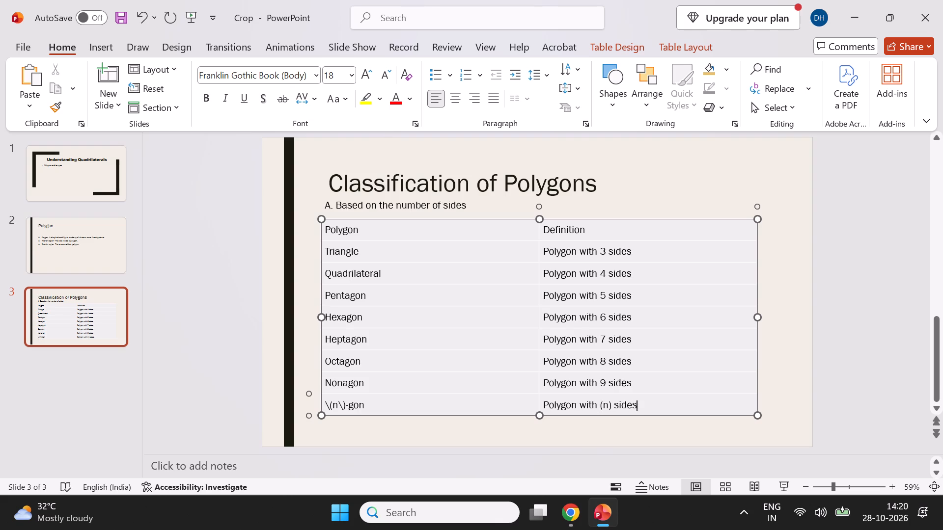
pyautogui.click(341, 404)
pyautogui.press('BackSpace')
pyautogui.press('Left')
pyautogui.press('Left')
pyautogui.press('BackSpace')
# Make the "A. Based on the number of sides" subheading bold and increase its font size to 24.
pyautogui.click(453, 202)
pyautogui.moveTo(466, 203); pyautogui.dragTo(417, 203)
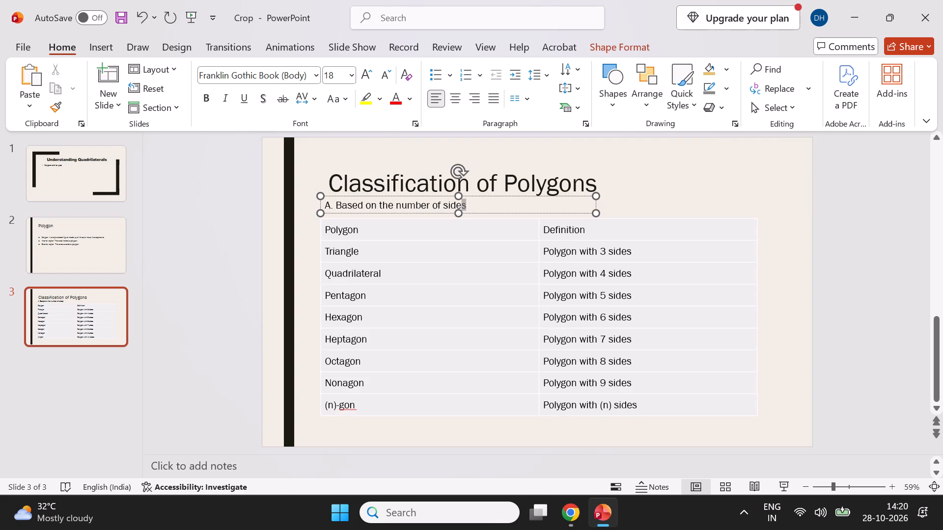
pyautogui.moveTo(417, 203); pyautogui.dragTo(323, 211)
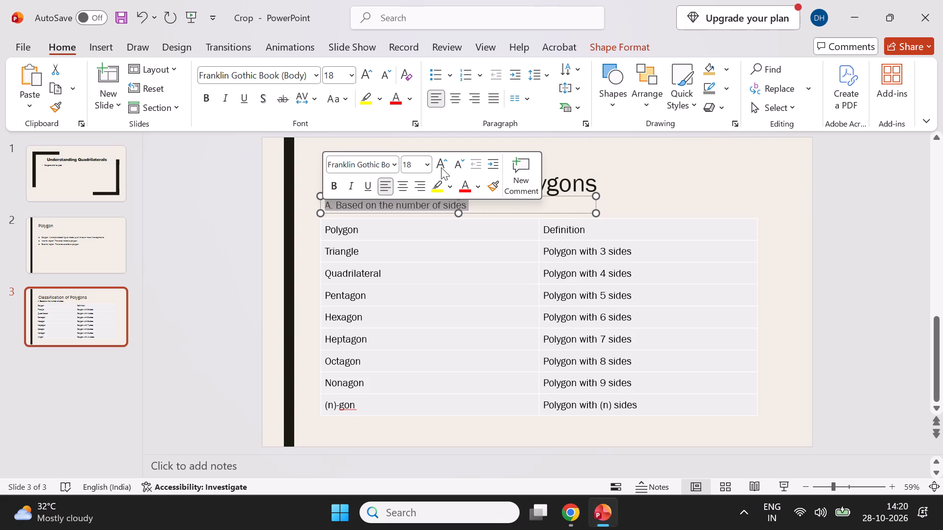
pyautogui.hotkey('ctrl', 'b')
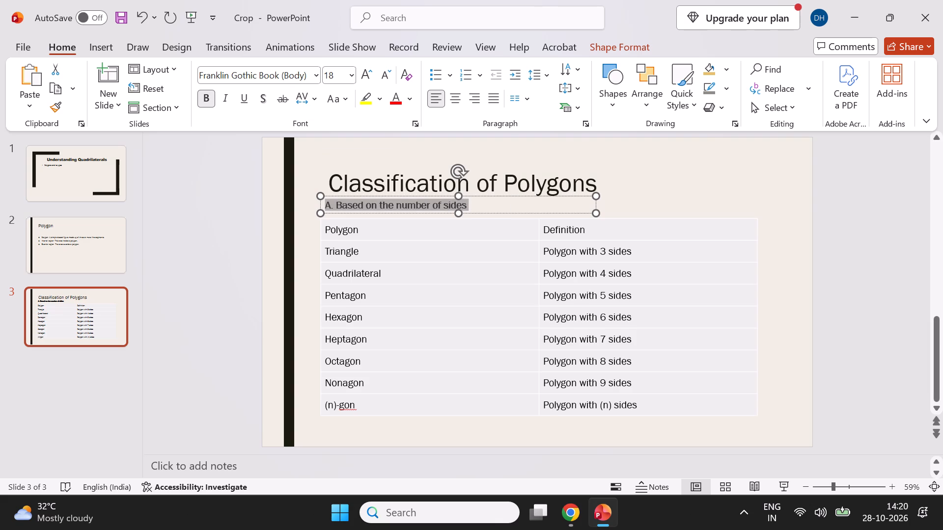
pyautogui.hotkey('ctrl', '=')
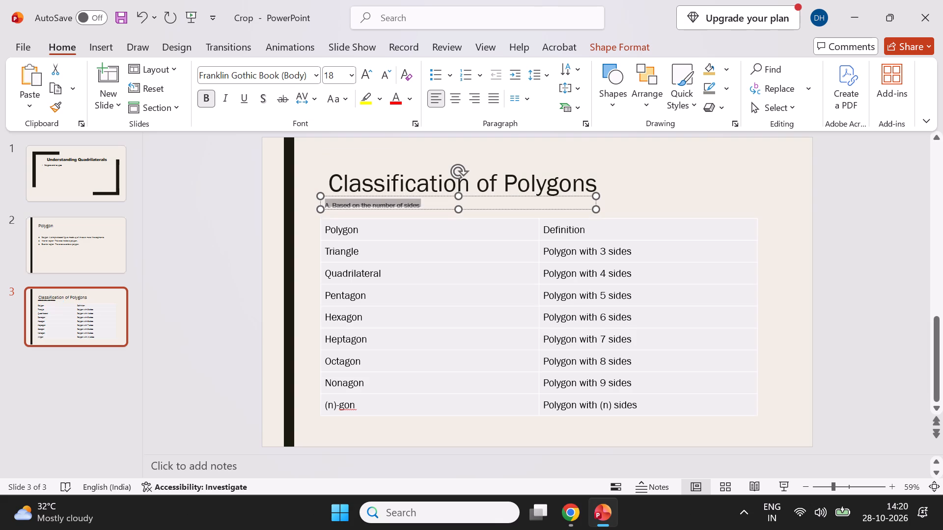
pyautogui.hotkey('ctrl', 'z')
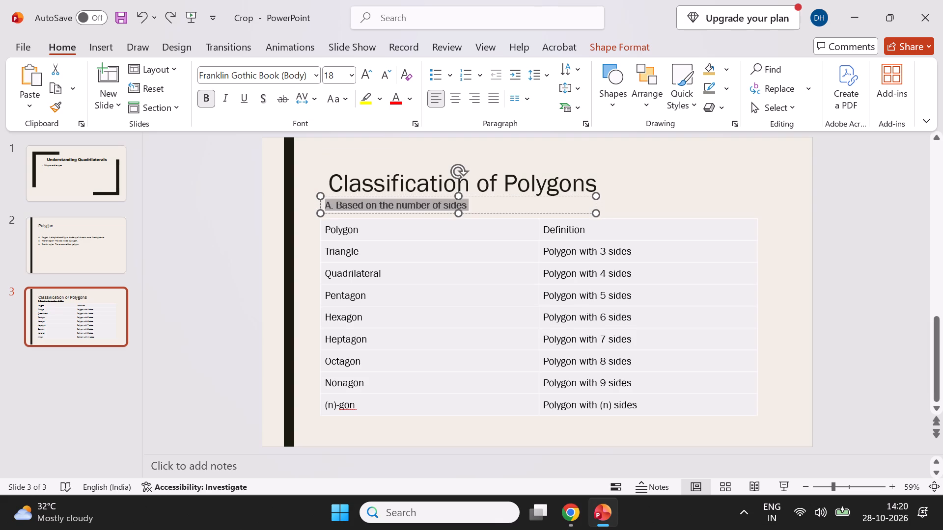
pyautogui.hotkey('ctrl', 'shift', '=')
pyautogui.hotkey('ctrl', 'shift', '=')
pyautogui.hotkey('ctrl', 'shift', '.')
pyautogui.hotkey('ctrl', 'shift', '.')
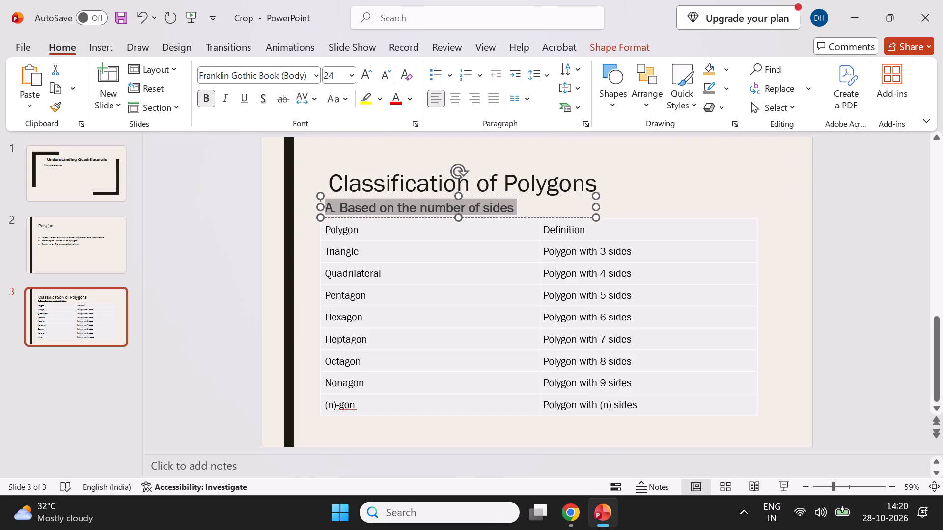
# Move the "Classification of Polygons" title box up, clear of the subheading and lined up with the table's left edge.
pyautogui.click(673, 182)
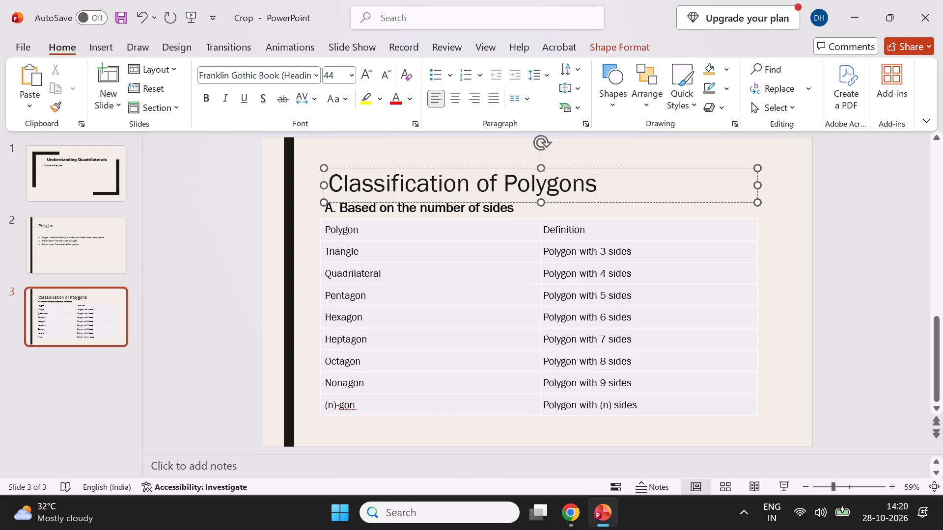
pyautogui.moveTo(507, 165); pyautogui.dragTo(502, 148)
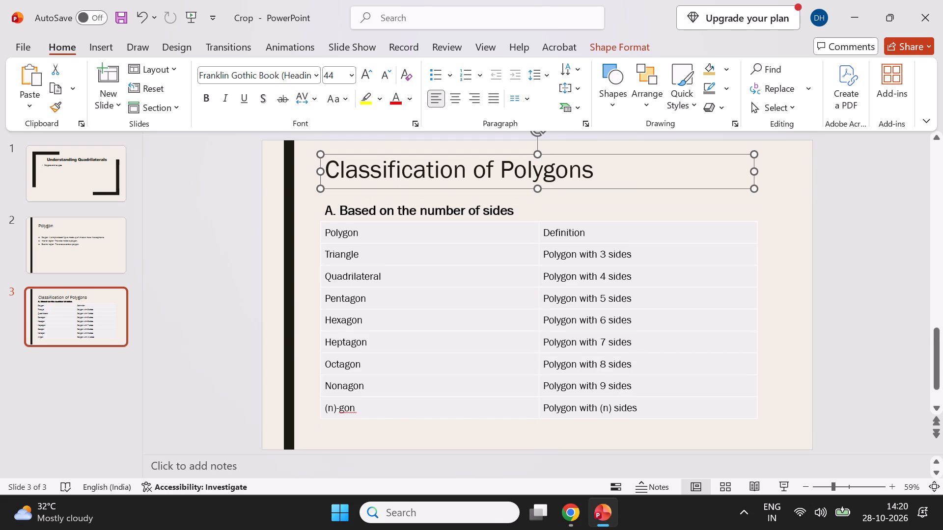
# Add a new blank title-and-content slide after the "Classification of Polygons" slide.
pyautogui.click(90, 304)
pyautogui.press('Return')
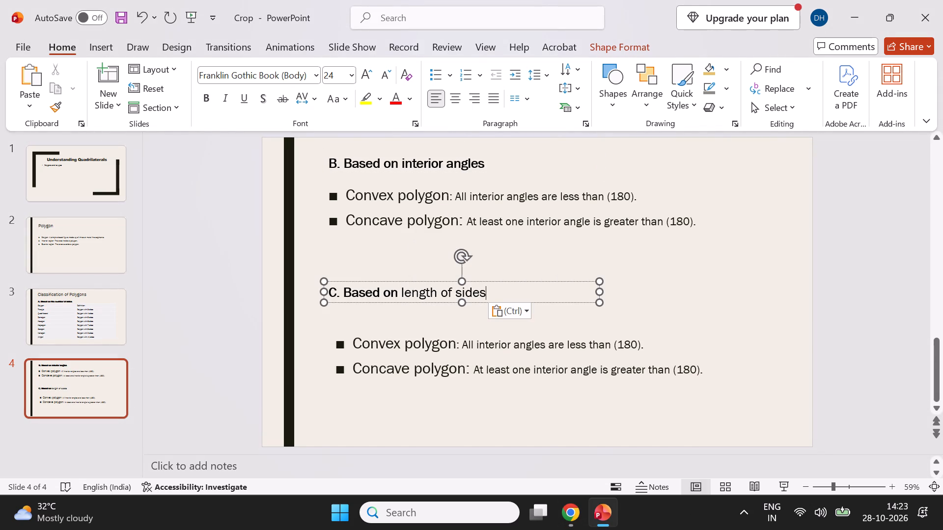
pyautogui.moveTo(487, 291); pyautogui.dragTo(467, 293)
pyautogui.hotkey('ctrl', 'z')
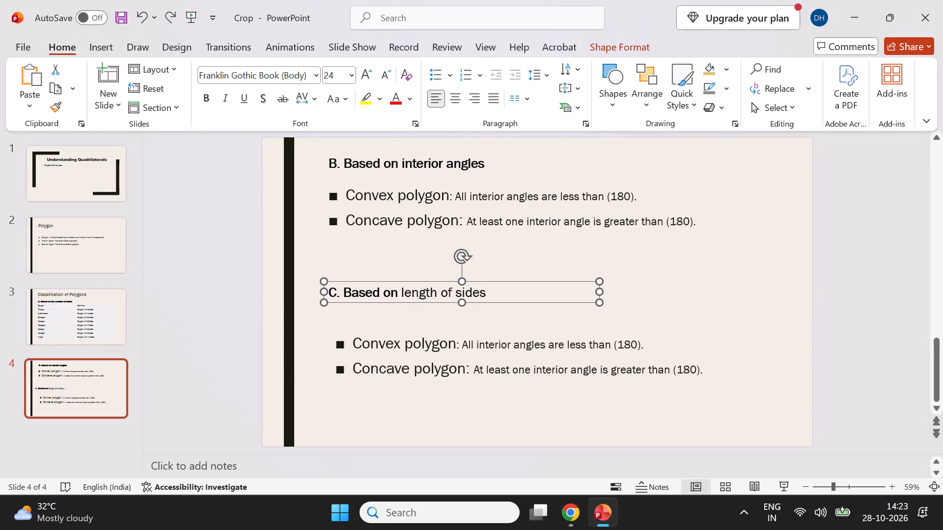
# Make the words "length of sides" in slide 4's subheading C bold.
pyautogui.click(489, 293)
pyautogui.moveTo(485, 293); pyautogui.dragTo(414, 292)
pyautogui.hotkey('ctrl', 'b')
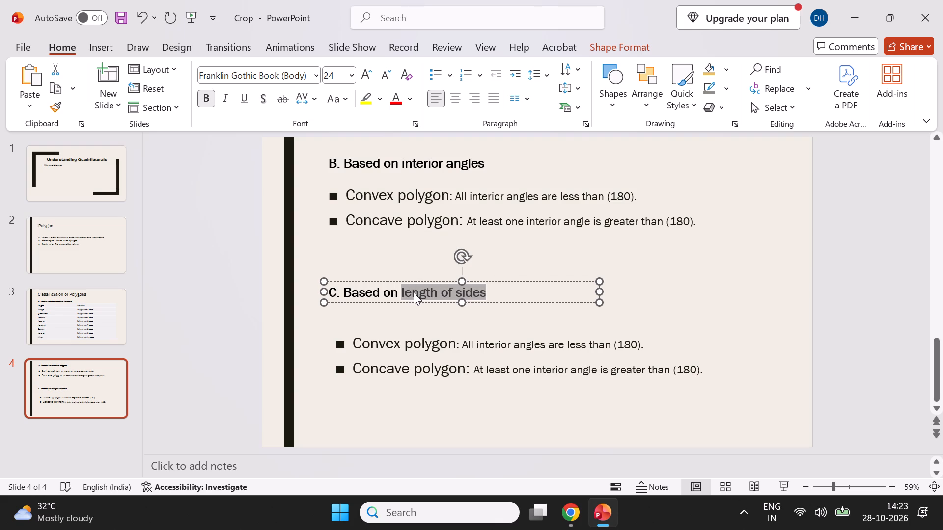
pyautogui.click(767, 276)
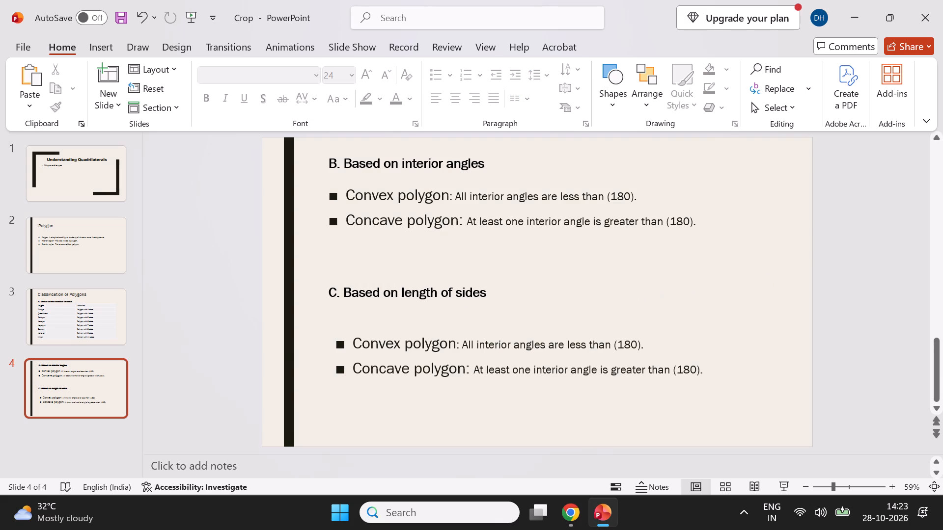
# Switch to ChatGPT in Chrome and review the remaining summary sections on side-length classification, diagonals, interior angle sums and quick teaching revision.
pyautogui.hotkey('alt', 'Tab')
pyautogui.click(484, 334)
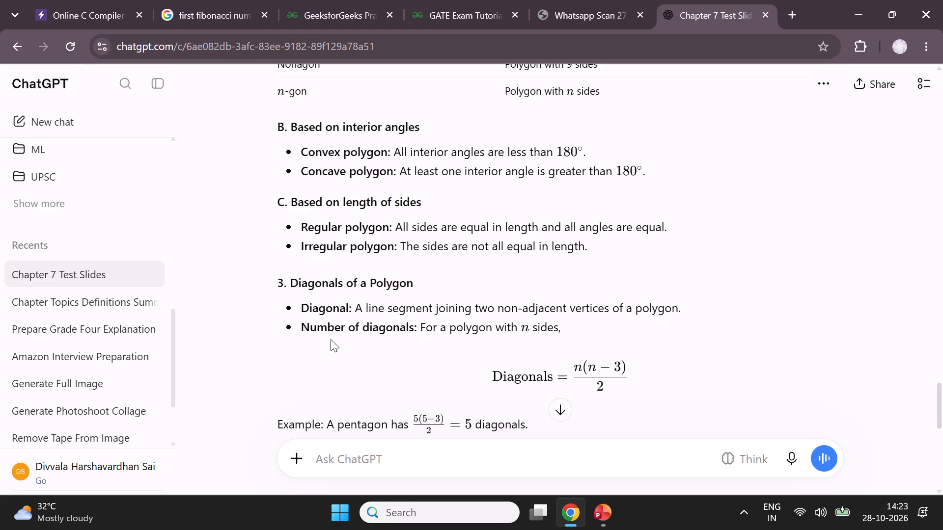
pyautogui.scroll(-2, 331, 339)
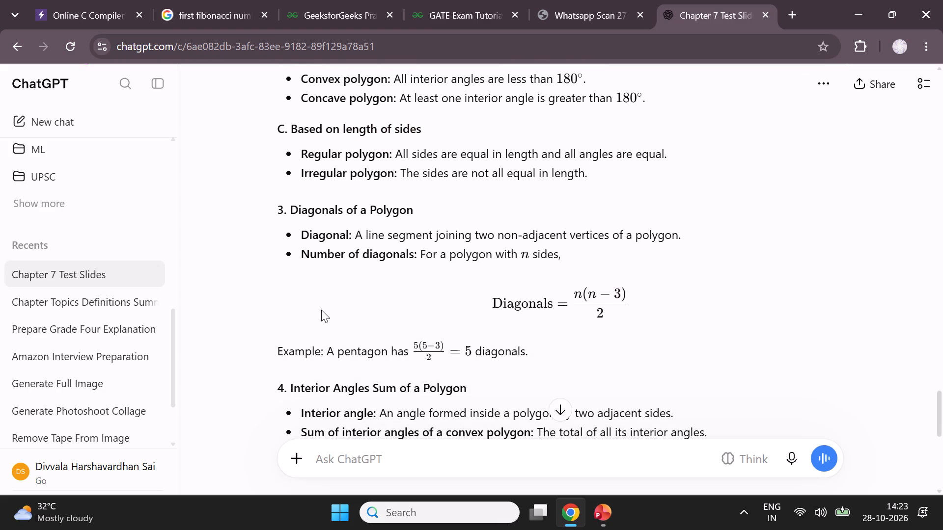
pyautogui.scroll(-4, 321, 310)
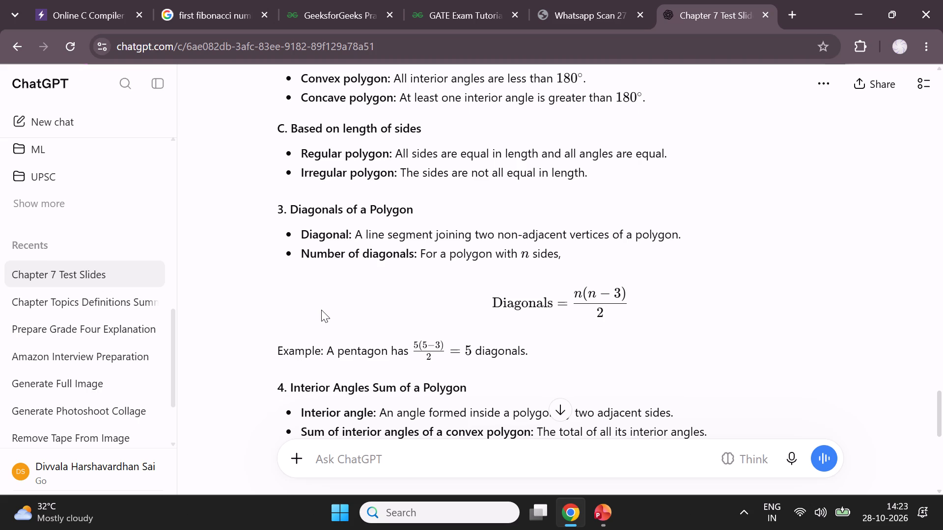
pyautogui.click(457, 319)
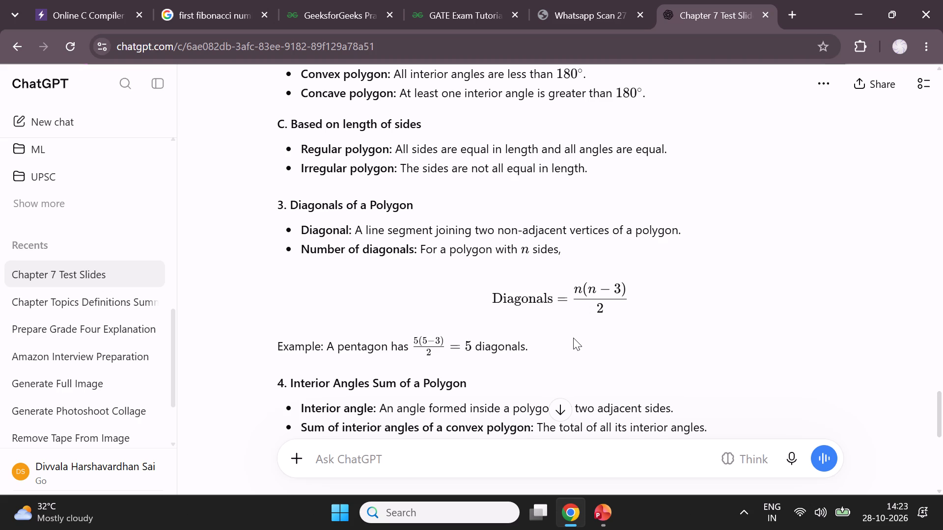
pyautogui.scroll(-2, 558, 327)
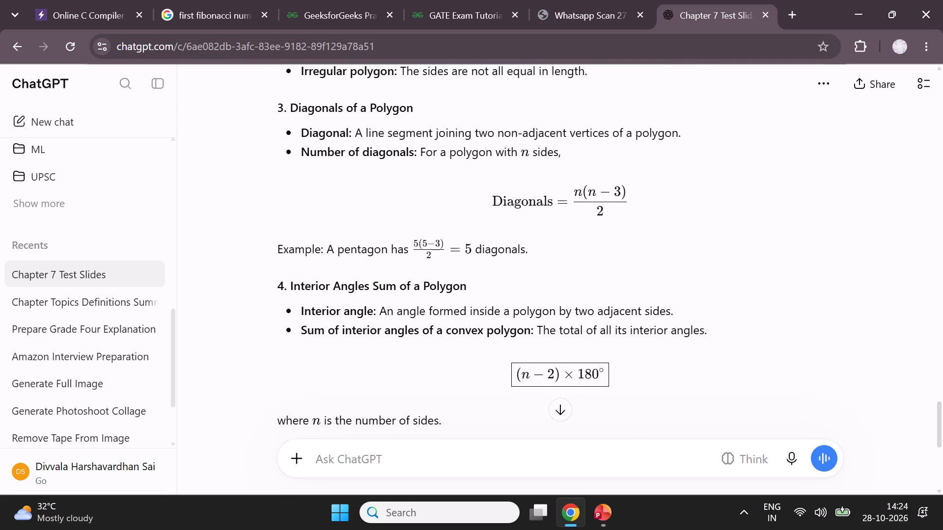
pyautogui.scroll(-2, 558, 327)
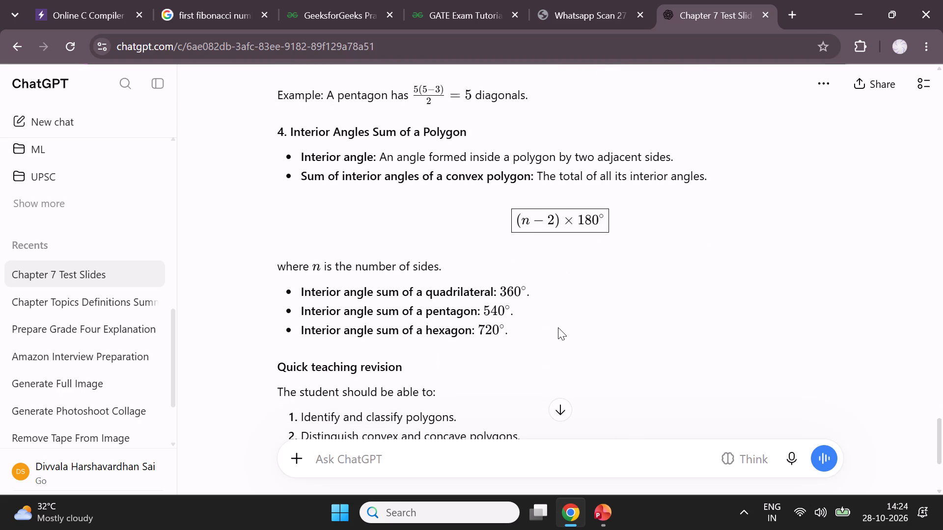
pyautogui.scroll(-1, 558, 327)
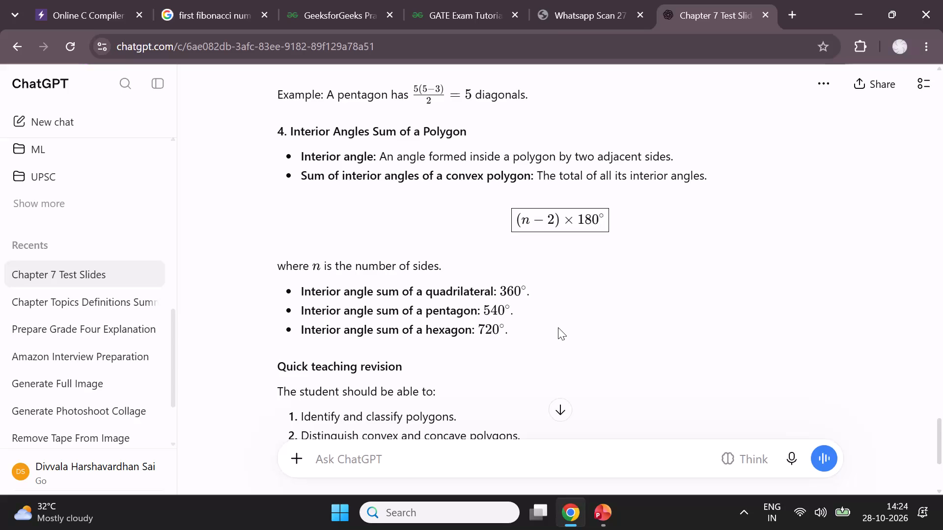
pyautogui.scroll(-3, 558, 327)
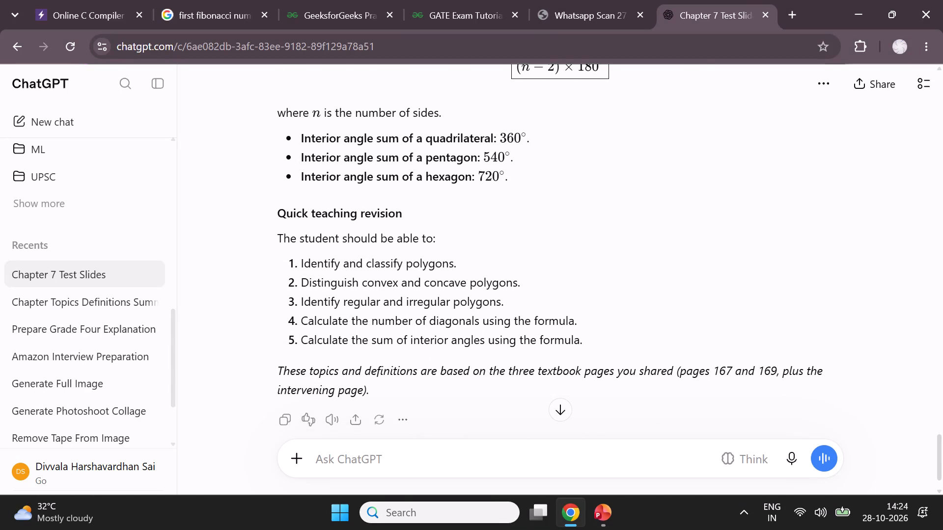
pyautogui.scroll(-2, 558, 327)
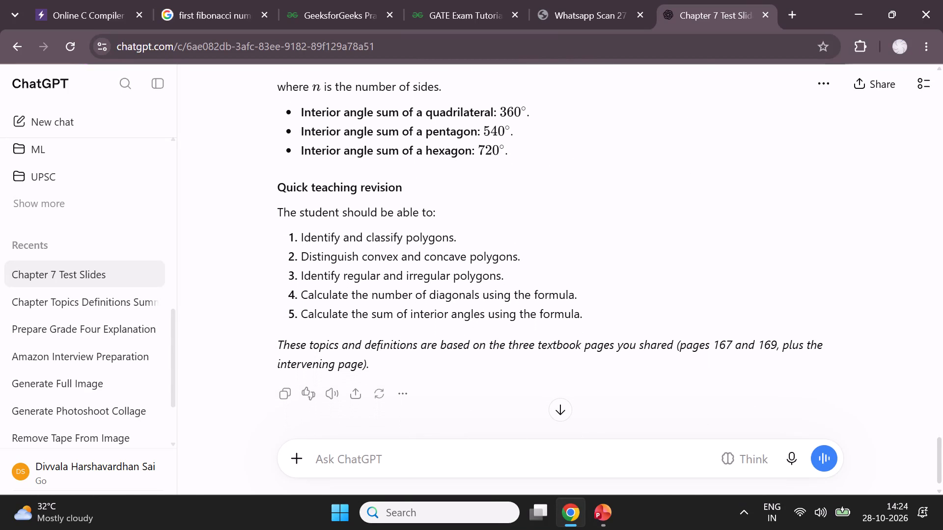
pyautogui.scroll(-2, 558, 327)
pyautogui.scroll(1, 558, 327)
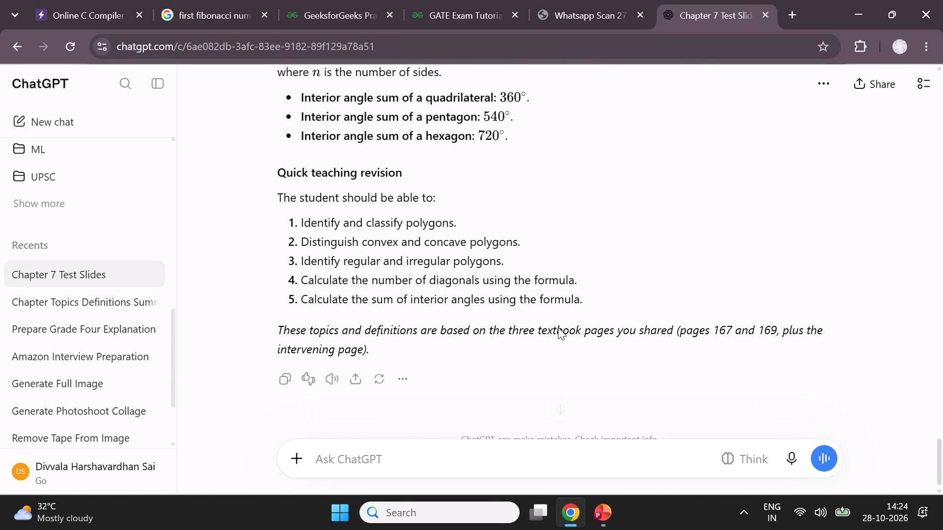
pyautogui.scroll(2, 558, 327)
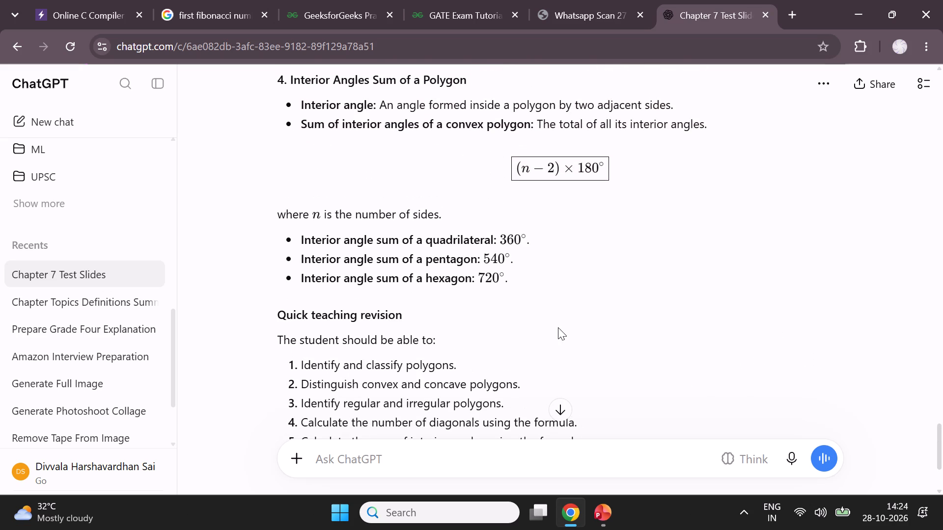
pyautogui.scroll(1, 558, 327)
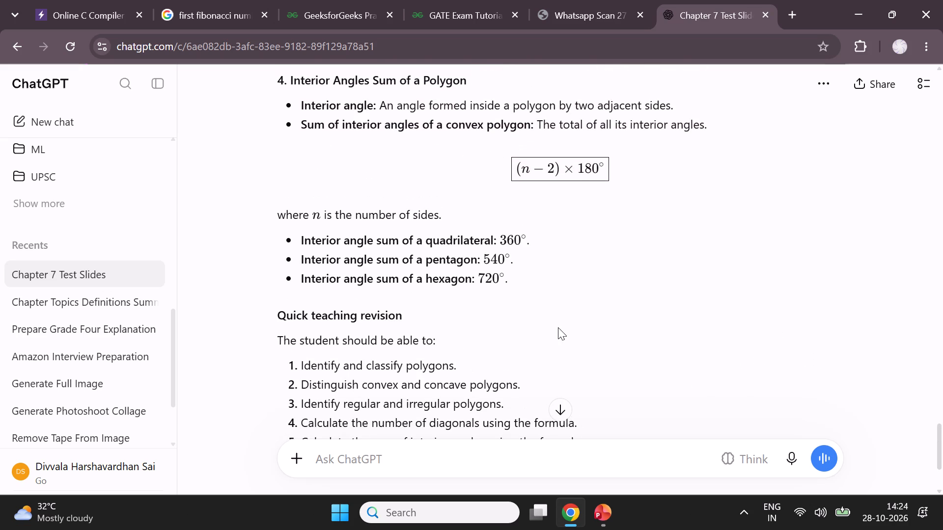
pyautogui.scroll(3, 558, 327)
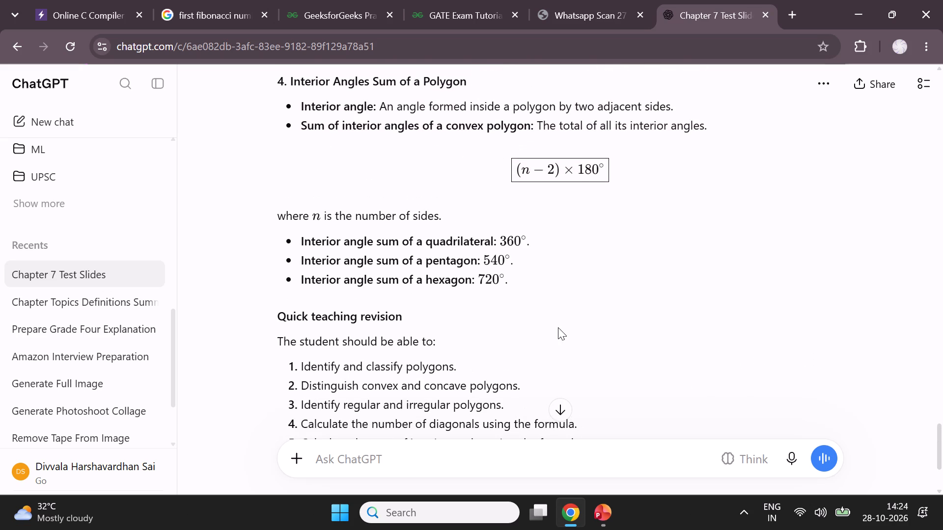
pyautogui.scroll(2, 558, 327)
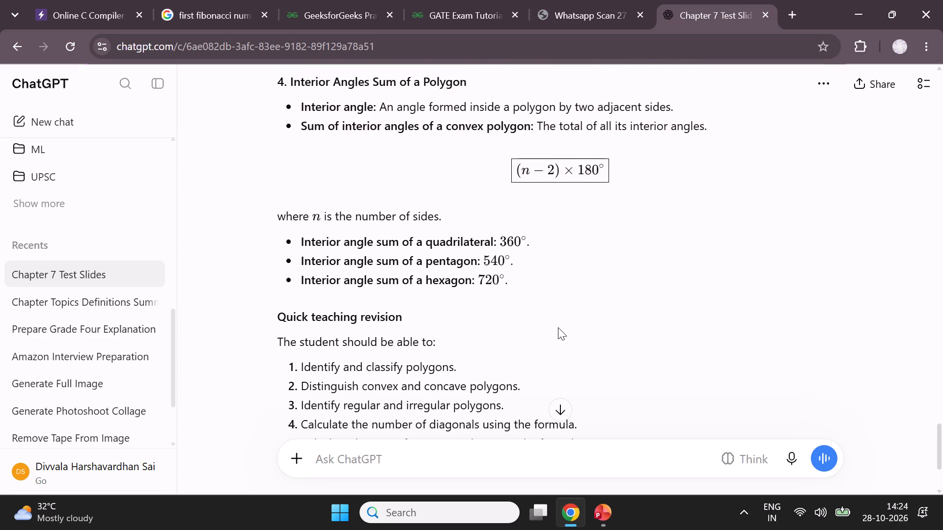
pyautogui.scroll(4, 558, 327)
pyautogui.scroll(-1, 558, 327)
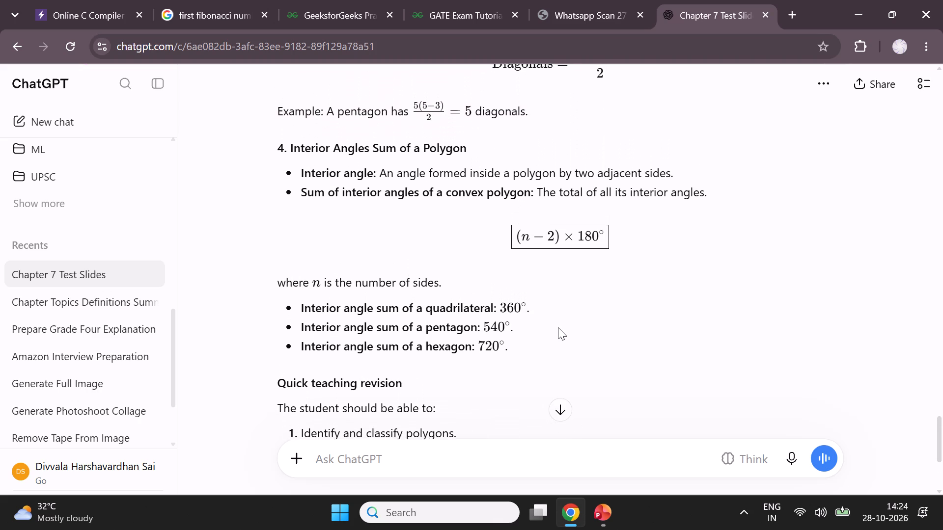
pyautogui.scroll(-2, 558, 327)
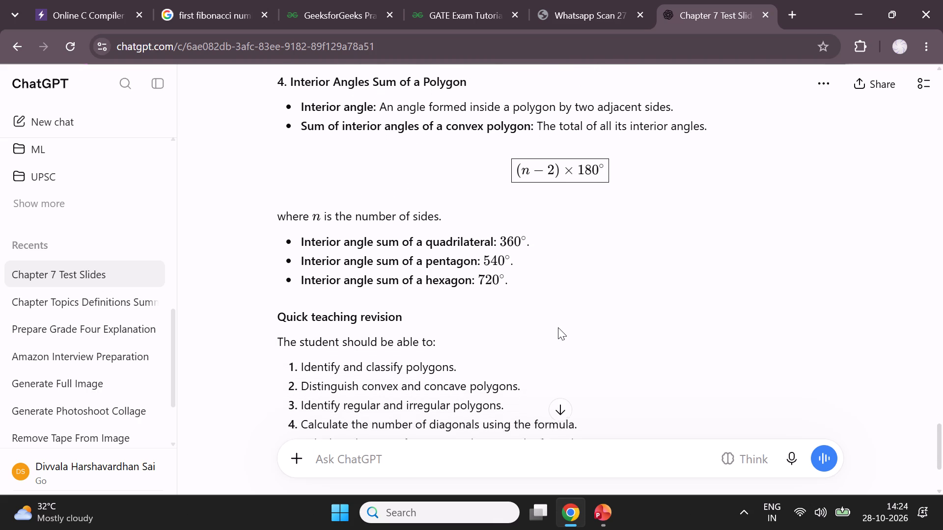
pyautogui.scroll(-3, 558, 327)
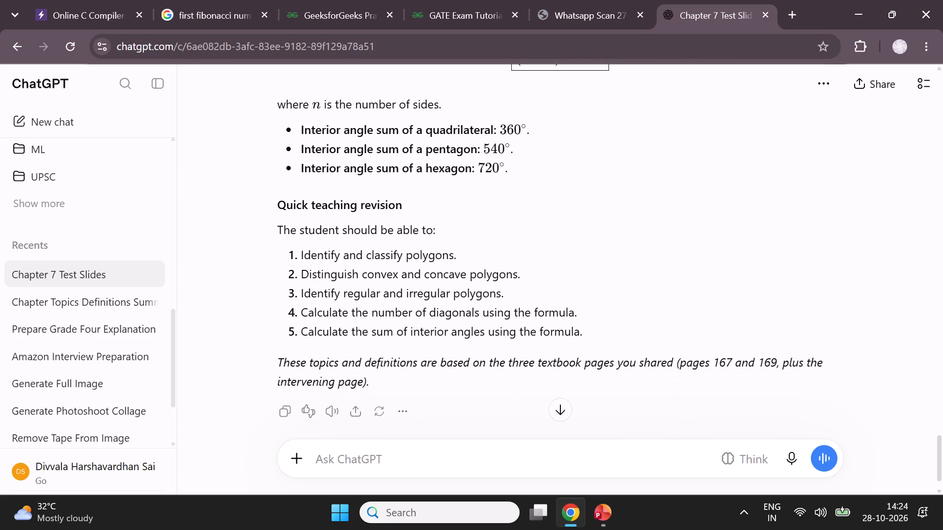
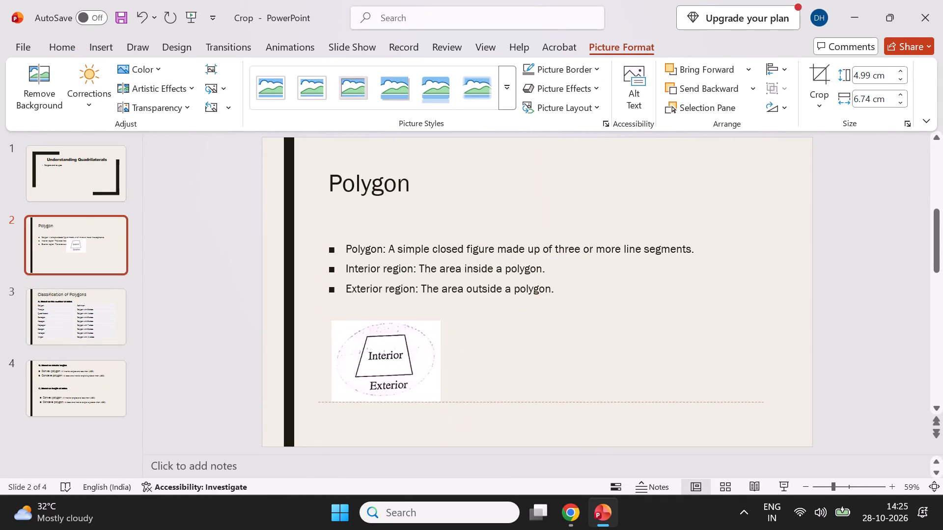
# Move the interior/exterior polygon picture on slide 2 slightly right and up, just beneath the "Exterior region" bullet.
pyautogui.moveTo(387, 352); pyautogui.dragTo(444, 346)
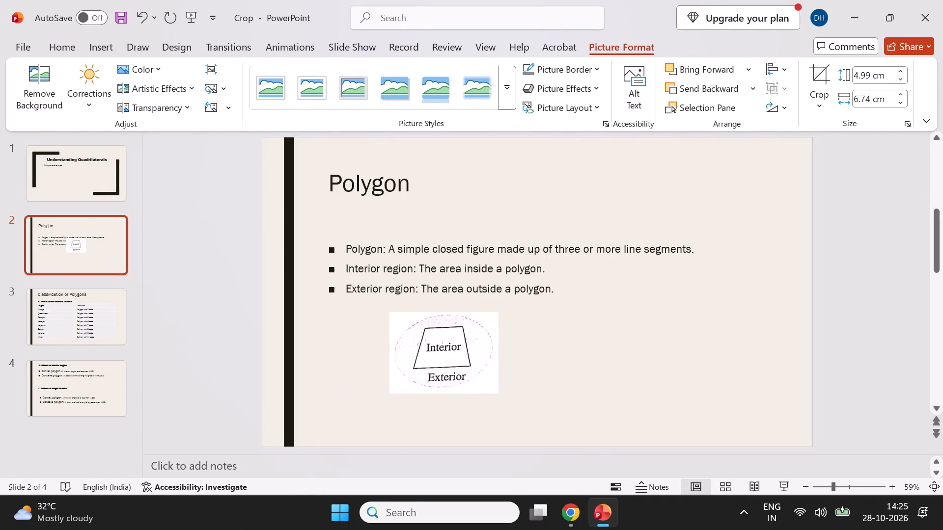
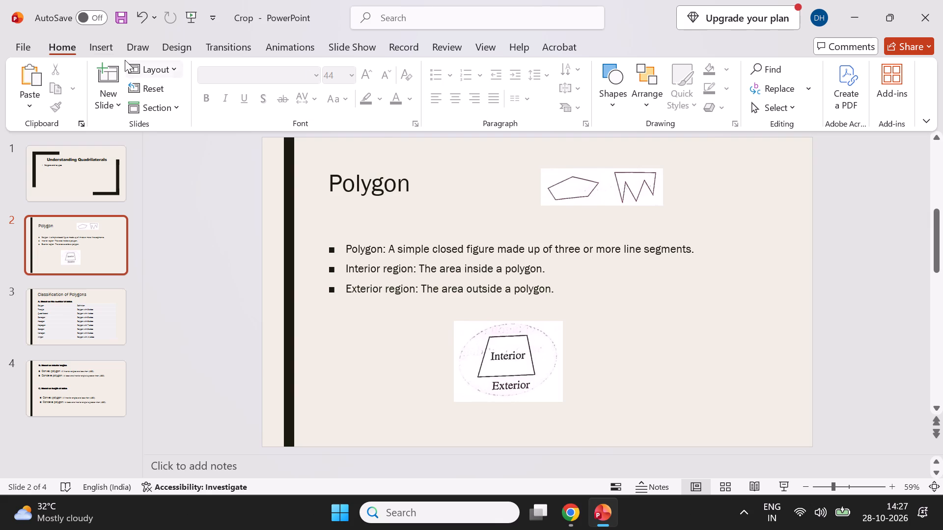
# Add a text box on slide 2 beside the interior and exterior region definitions, with the bullets "No intersection" and "No overlapping".
pyautogui.click(96, 50)
pyautogui.click(586, 85)
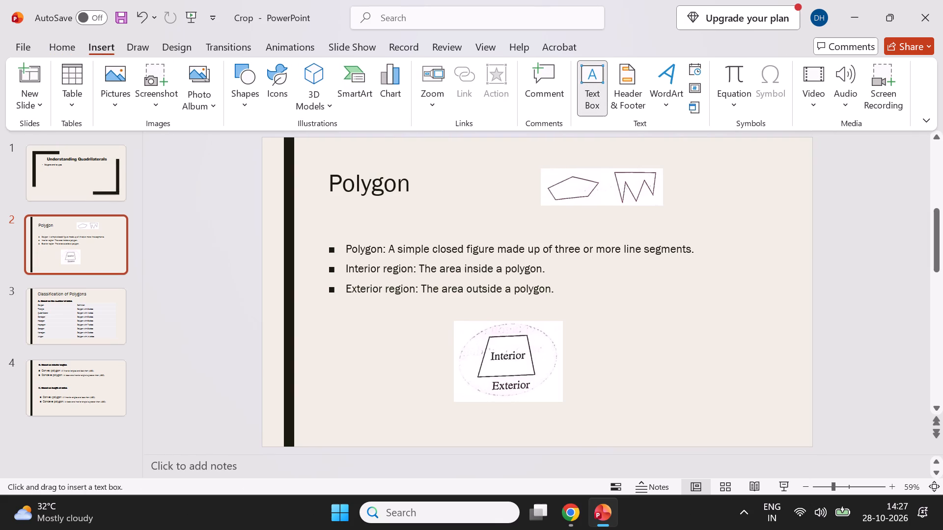
pyautogui.moveTo(597, 268); pyautogui.dragTo(777, 422)
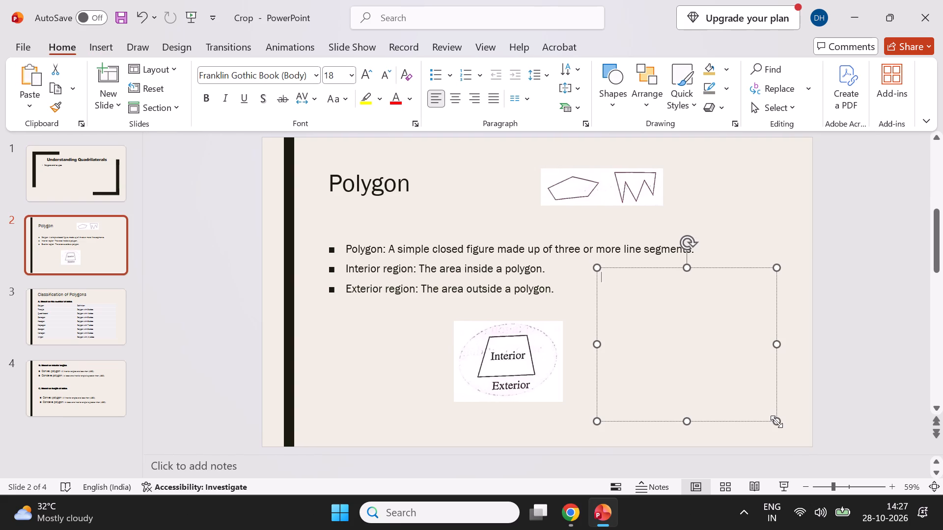
pyautogui.click(431, 75)
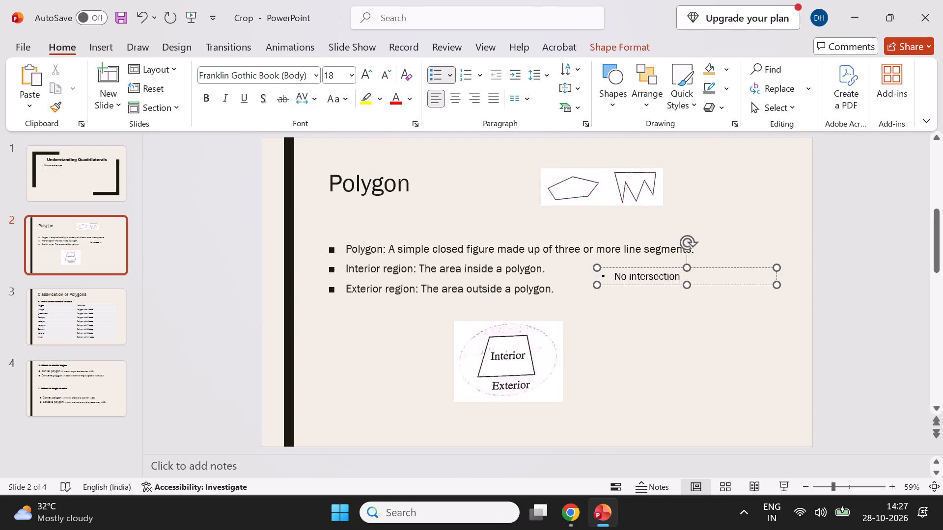
pyautogui.press('Return')
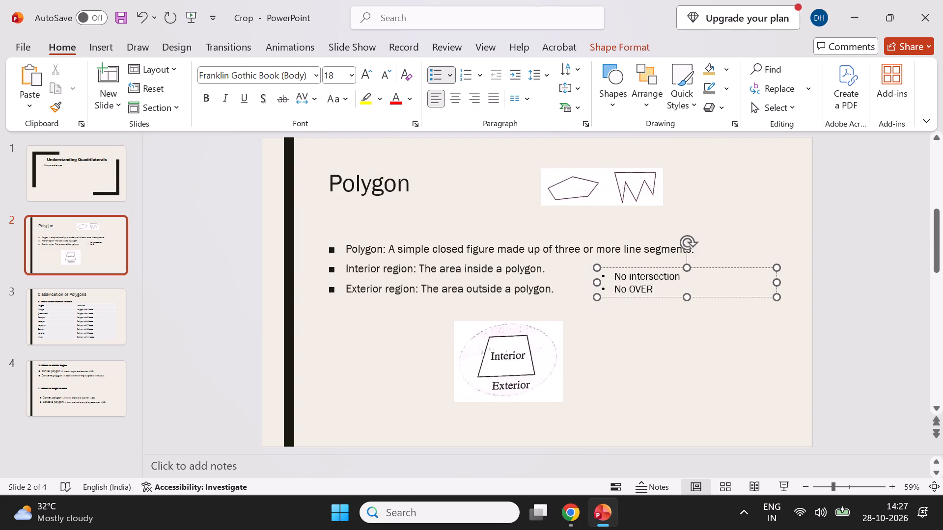
pyautogui.press('BackSpace')
pyautogui.press('BackSpace')
pyautogui.press('BackSpace')
pyautogui.press('BackSpace')
pyautogui.press('Return')
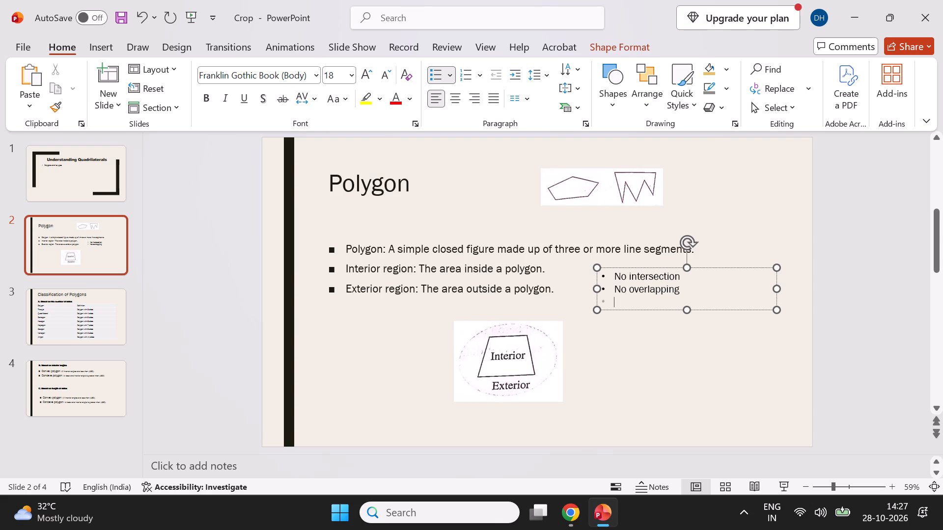
pyautogui.press('BackSpace')
pyautogui.press('BackSpace')
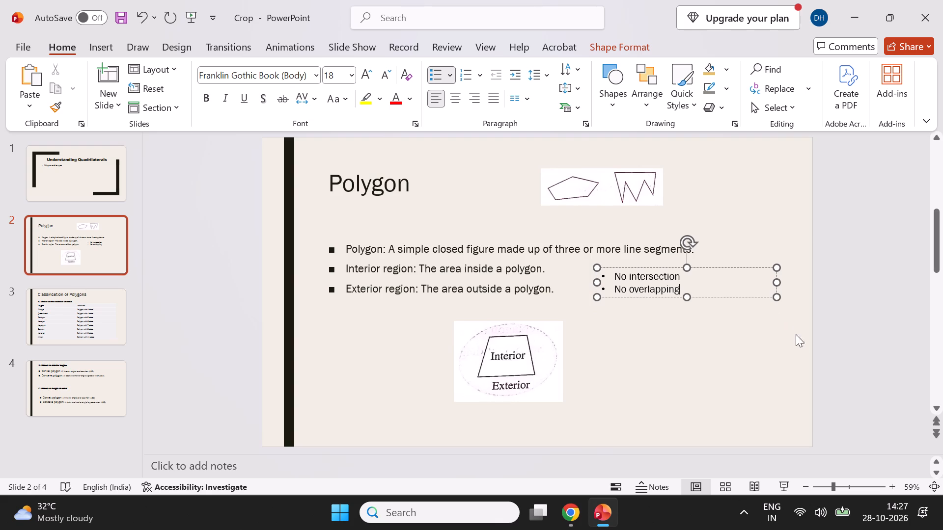
pyautogui.click(744, 386)
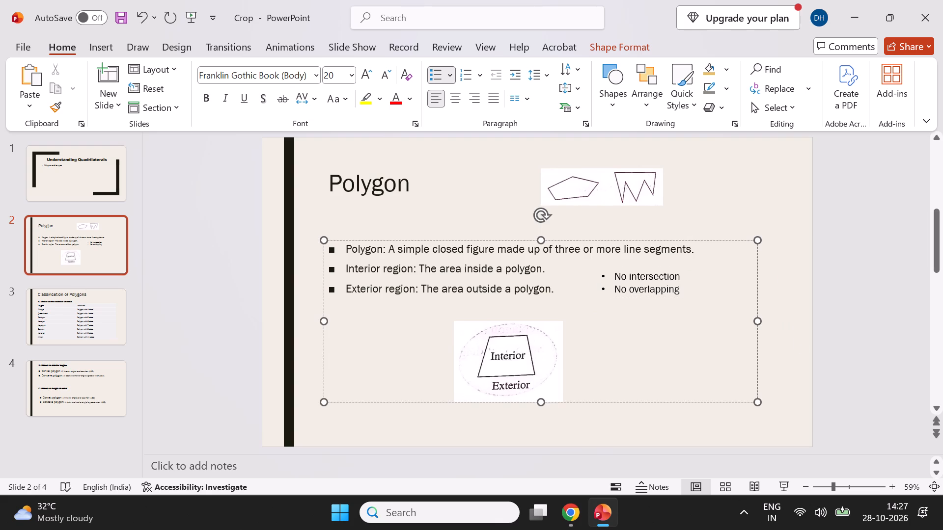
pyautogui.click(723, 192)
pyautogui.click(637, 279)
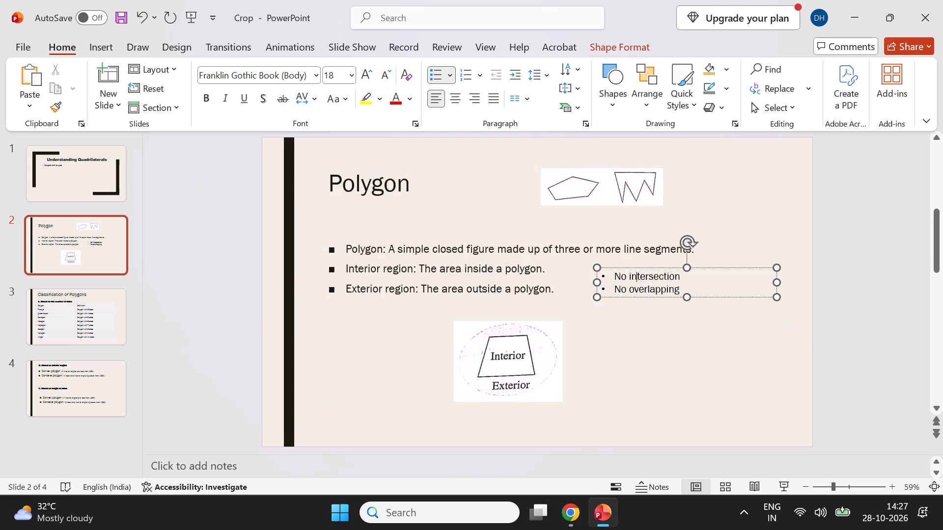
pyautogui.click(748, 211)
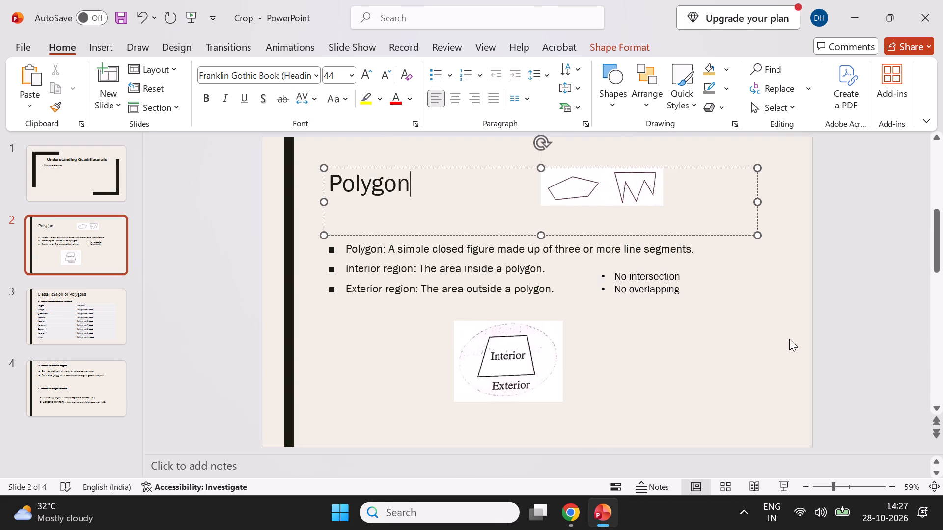
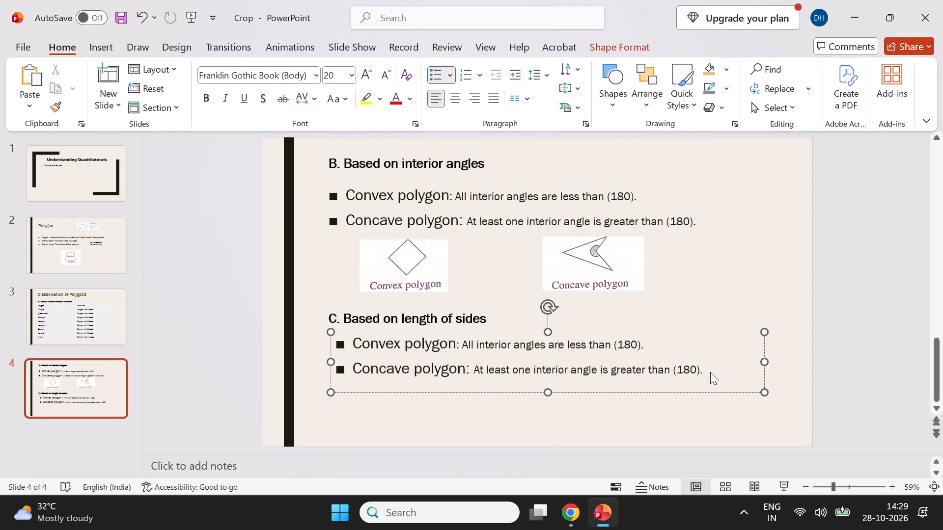
# Replace the bullets under "C. Based on length of sides" on slide 4 with the copied regular polygon and irregular polygon definitions.
pyautogui.click(703, 371)
pyautogui.click(698, 371)
pyautogui.hotkey('ctrl', 'a')
pyautogui.hotkey('ctrl', 'v')
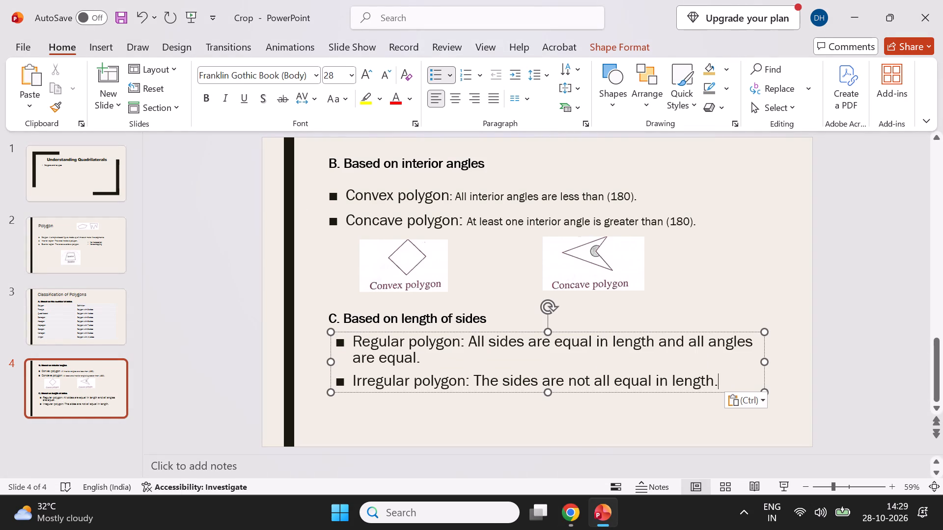
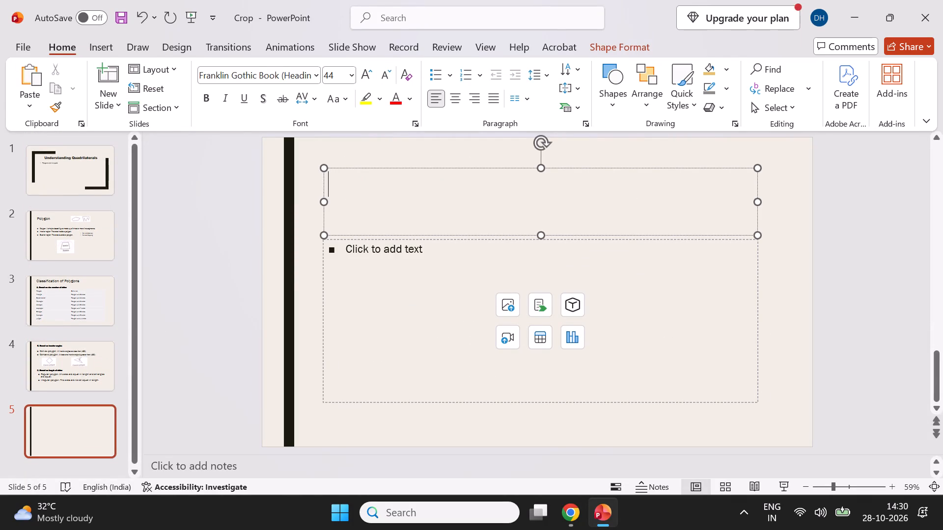
# Enter "Note" as the title of slide 5.
pyautogui.press('n')
pyautogui.press('BackSpace')
pyautogui.write('te')
pyautogui.press('Down')
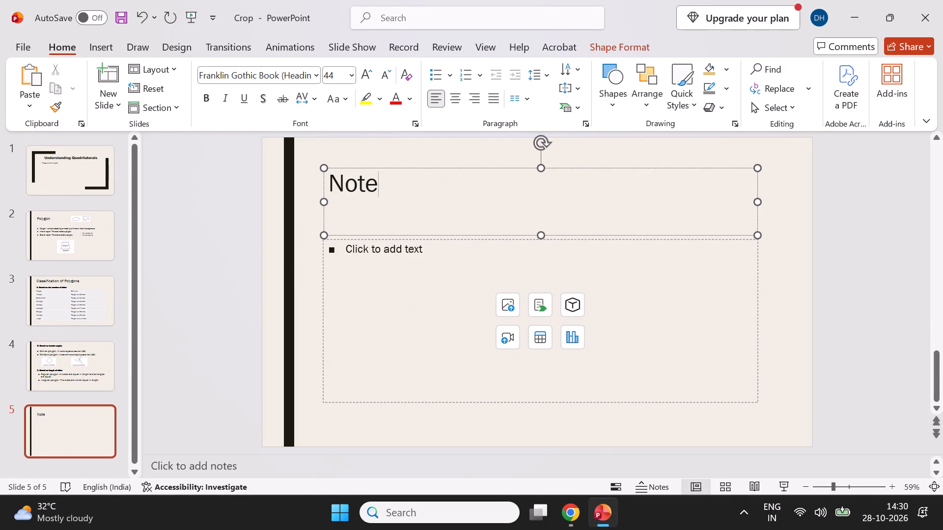
# Move the "Note" title box slightly upward and reduce its height to fit the single line of text.
pyautogui.click(493, 233)
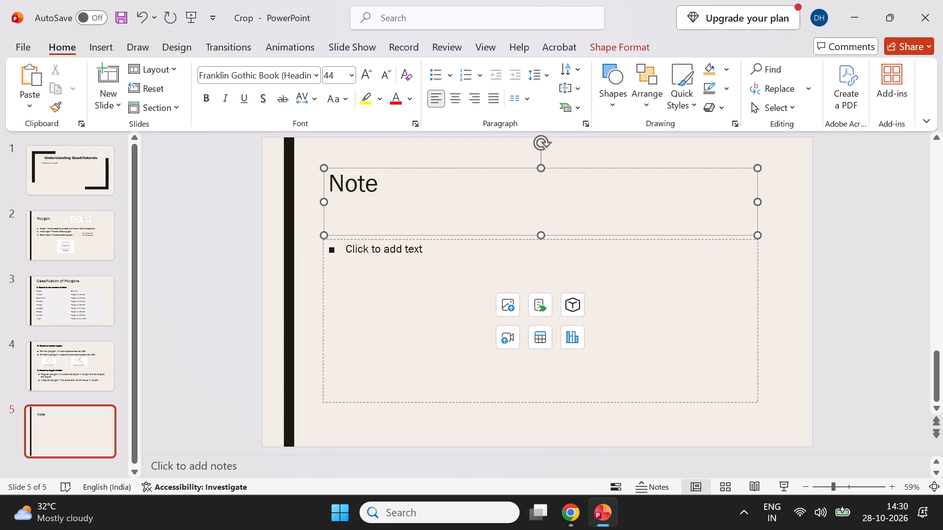
pyautogui.click(463, 168)
pyautogui.moveTo(463, 168); pyautogui.dragTo(456, 158)
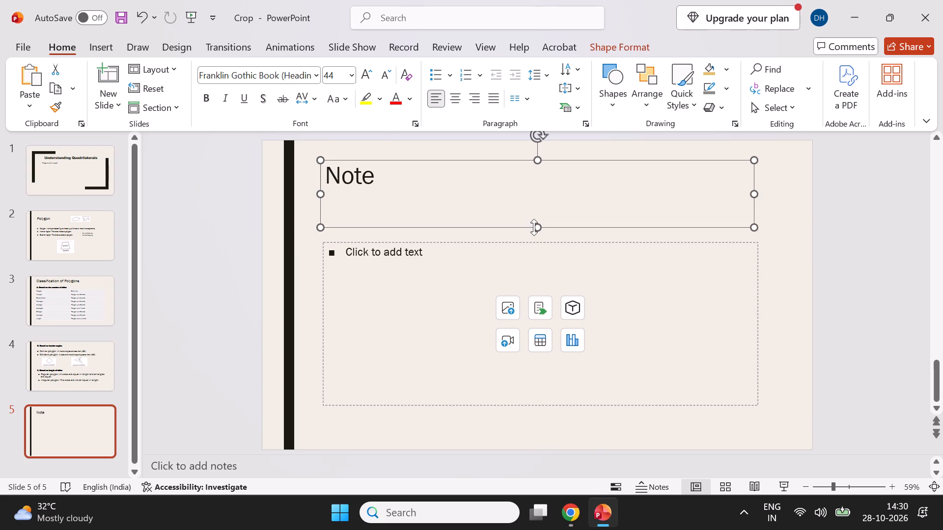
pyautogui.moveTo(535, 228); pyautogui.dragTo(534, 198)
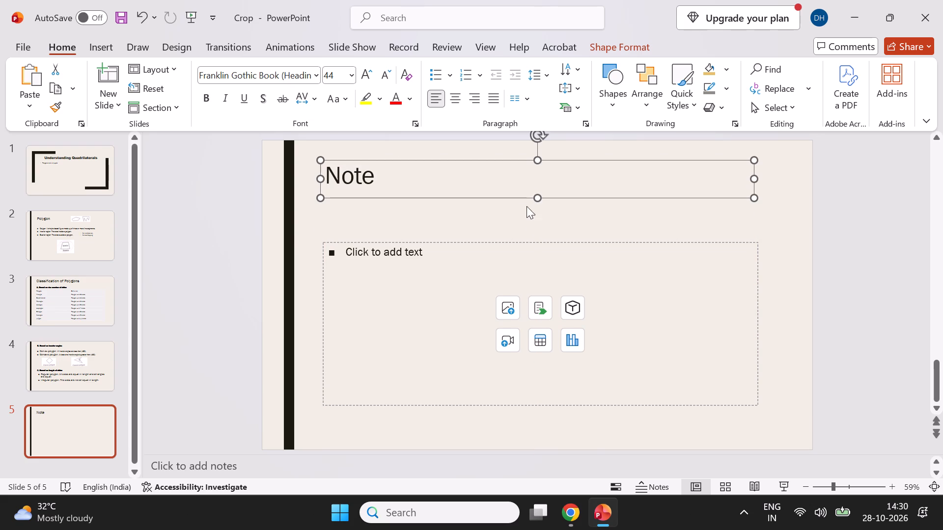
# Paste the copied note about line segments in convex and concave polygons as unbulleted body text, and move its box up beneath the title.
pyautogui.click(436, 323)
pyautogui.press('=')
pyautogui.press('BackSpace')
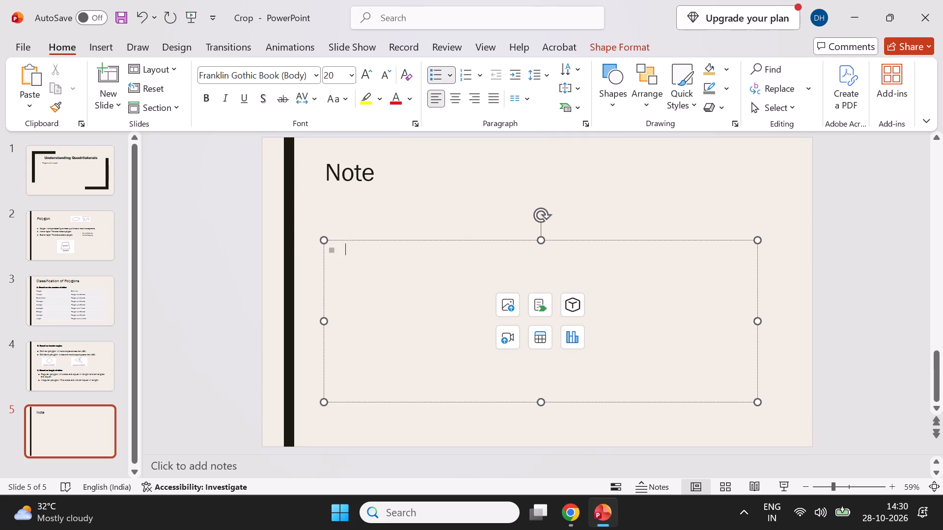
pyautogui.press('BackSpace')
pyautogui.press('BackSpace')
pyautogui.hotkey('ctrl', 'v')
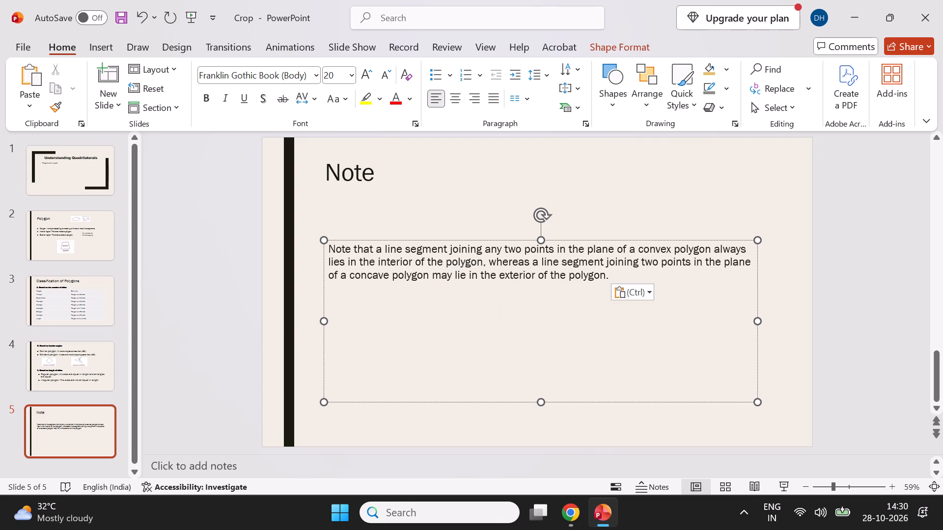
pyautogui.moveTo(512, 239); pyautogui.dragTo(512, 194)
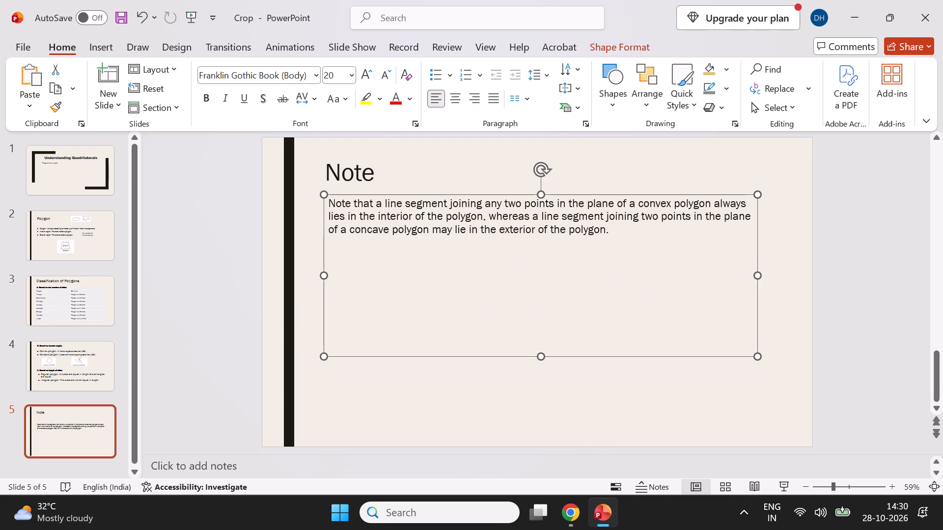
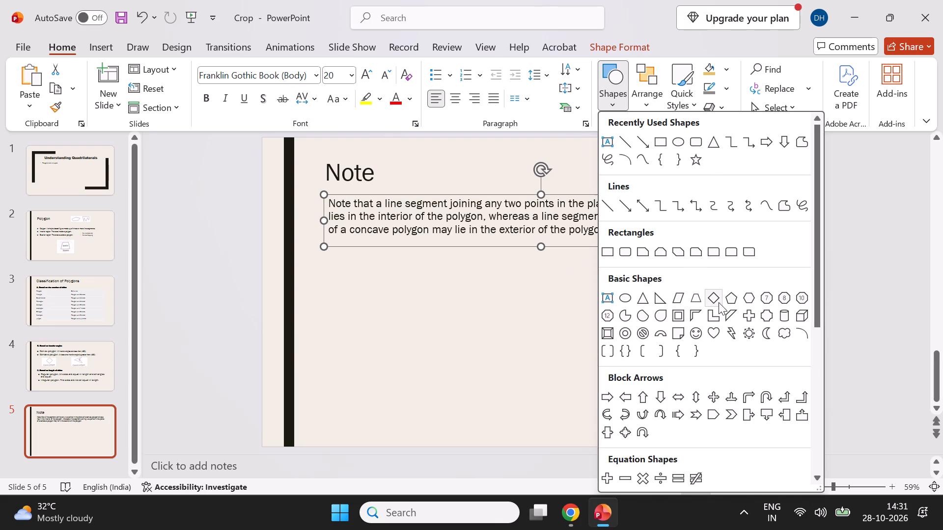
# Draw a pentagon about 5.2 cm high and 6.1 cm wide below the note text, on the left half of slide 5.
pyautogui.click(733, 300)
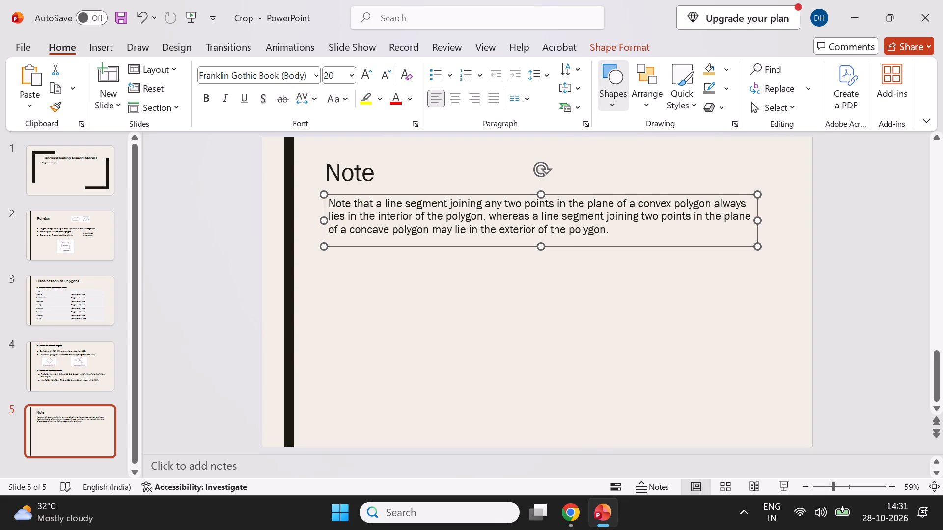
pyautogui.moveTo(357, 305); pyautogui.dragTo(452, 390)
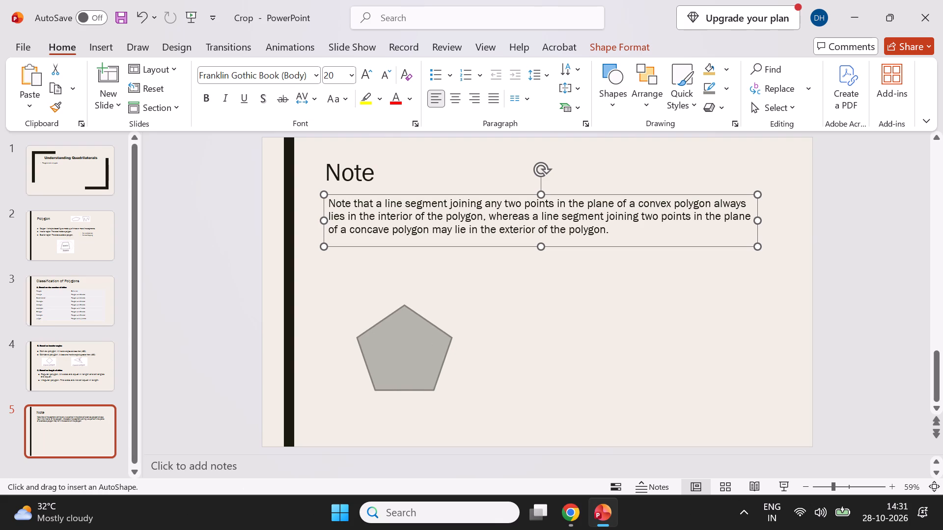
pyautogui.moveTo(452, 390); pyautogui.dragTo(456, 389)
pyautogui.click(569, 353)
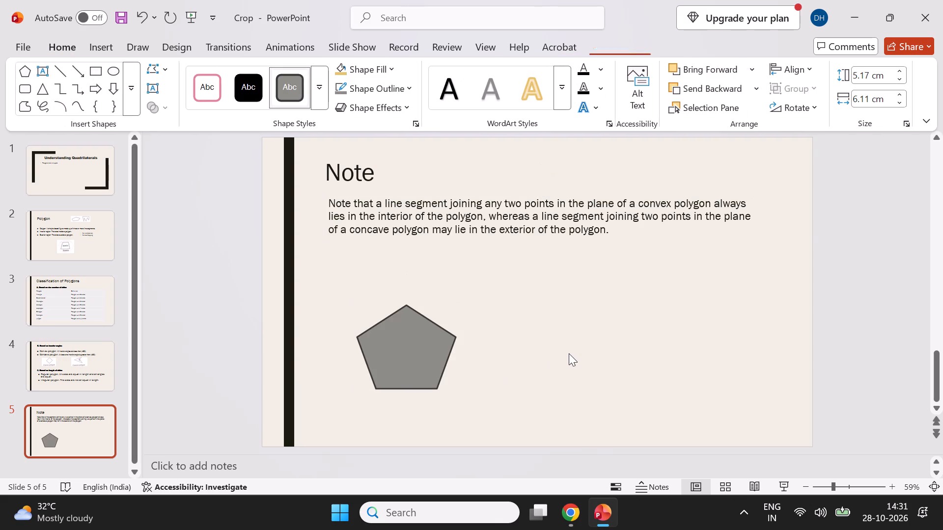
# Draw a vertical line about 4.35 cm long to the right of the pentagon and apply the first black preset line style.
pyautogui.click(618, 77)
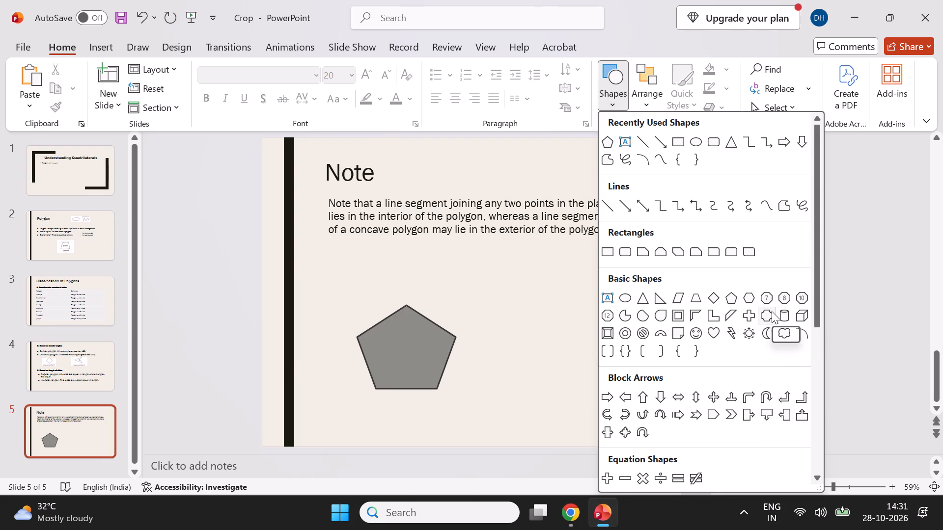
pyautogui.click(643, 147)
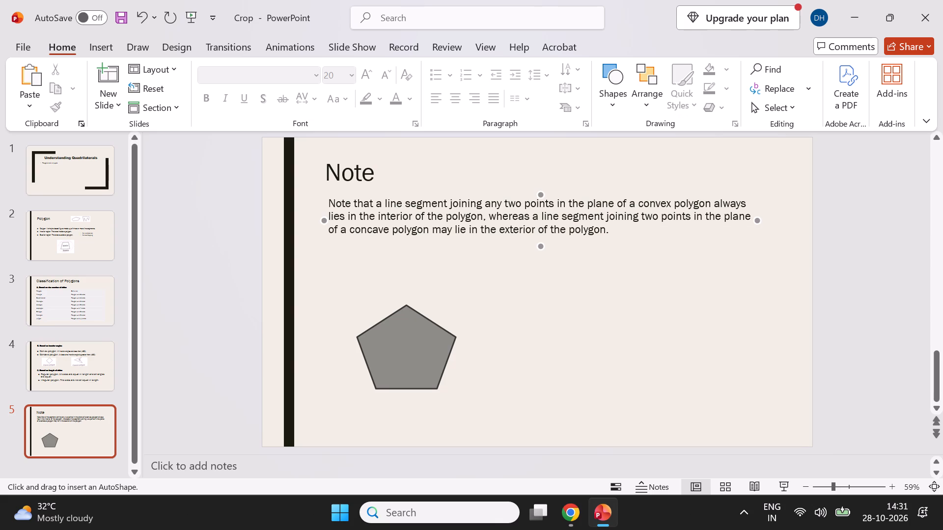
pyautogui.moveTo(594, 308); pyautogui.dragTo(595, 376)
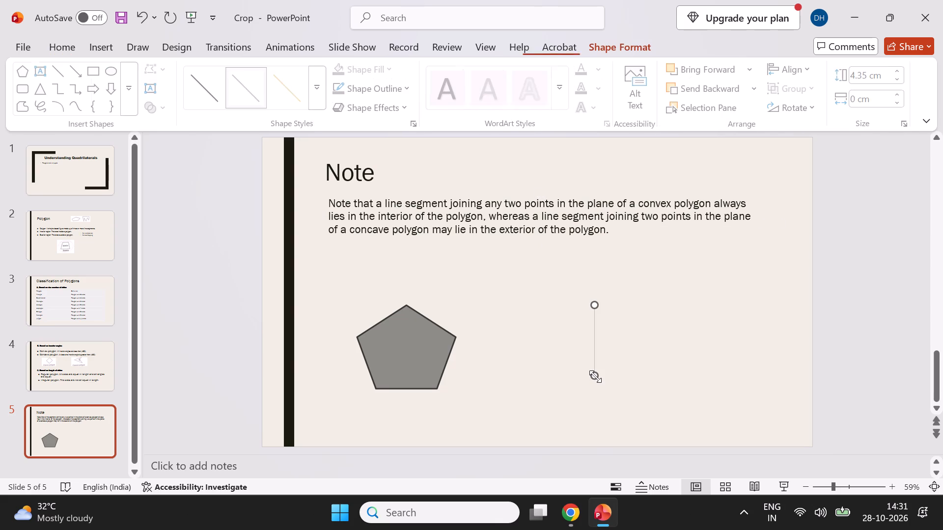
pyautogui.click(202, 96)
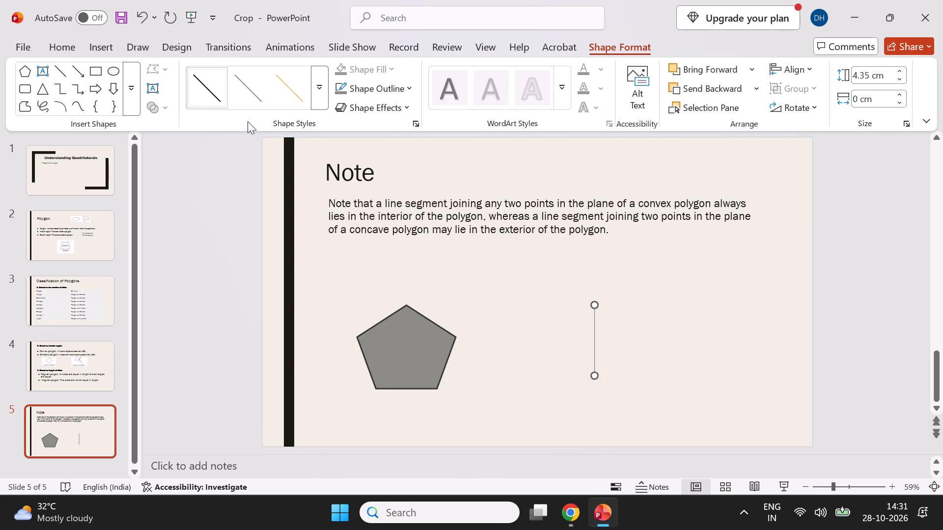
pyautogui.click(685, 304)
pyautogui.click(593, 323)
pyautogui.click(600, 294)
# Draw a horizontal line about 5 cm long running rightward from the vertical line's lower end as the concave polygon's base.
pyautogui.click(620, 95)
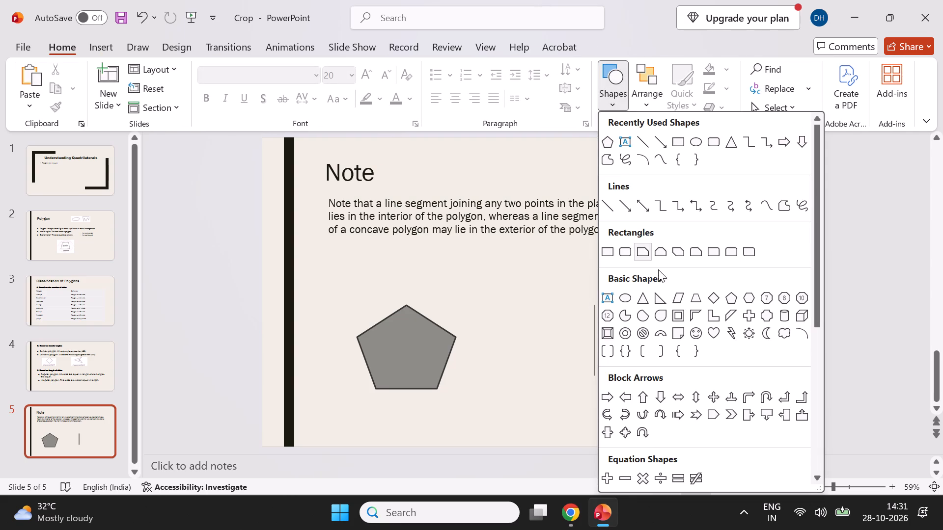
pyautogui.click(641, 143)
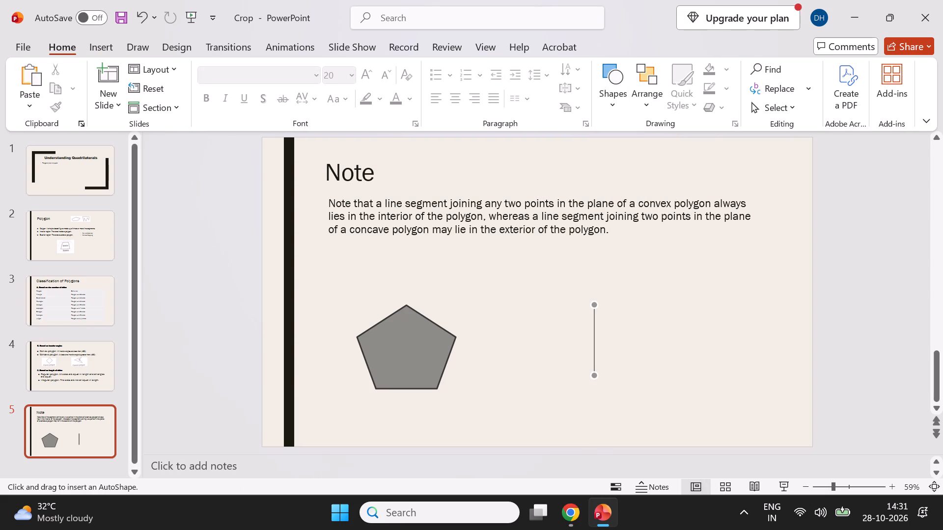
pyautogui.moveTo(594, 376); pyautogui.dragTo(628, 373)
pyautogui.moveTo(628, 373); pyautogui.dragTo(675, 372)
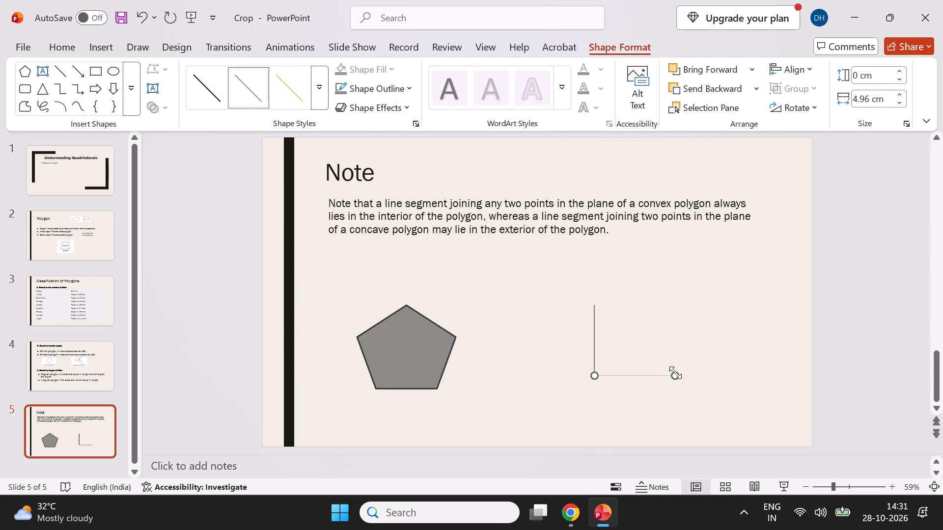
# Duplicate the vertical line and place the copy at the base line's right end as the polygon's opposite side.
pyautogui.click(594, 335)
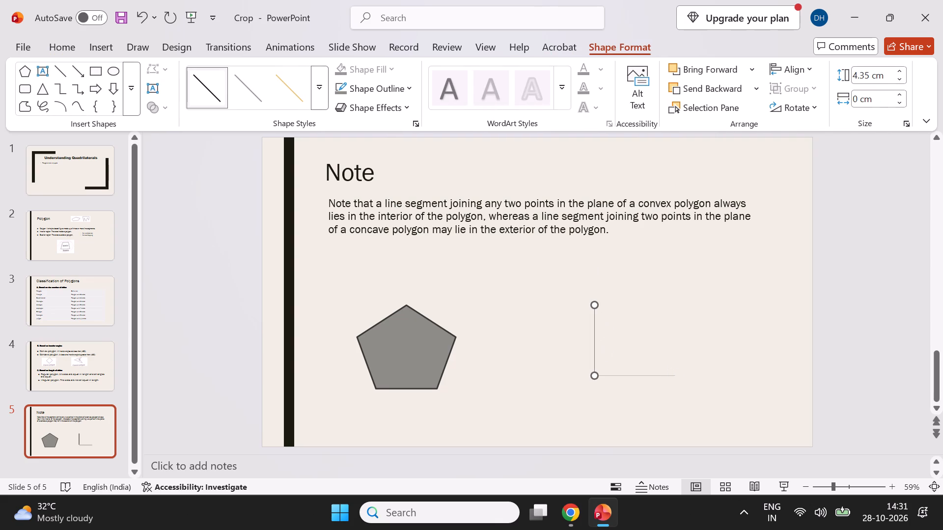
pyautogui.hotkey('ctrl', 'c')
pyautogui.hotkey('ctrl', 'v')
pyautogui.moveTo(601, 342); pyautogui.dragTo(671, 337)
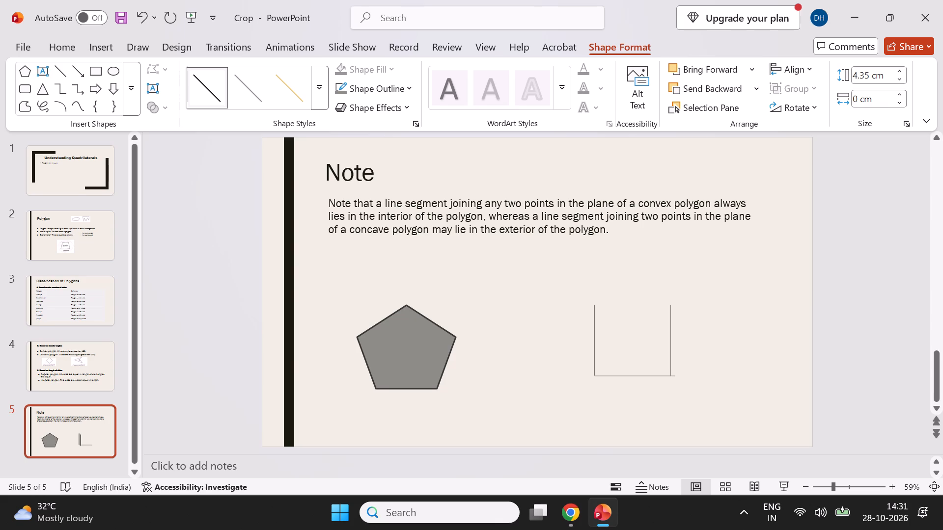
pyautogui.moveTo(671, 337); pyautogui.dragTo(673, 338)
# Paste two more copies of the vertical line and slant one inward from the left side's upper end, about 1.9 by 2.1 cm.
pyautogui.hotkey('ctrl', 'c')
pyautogui.hotkey('ctrl', 'v')
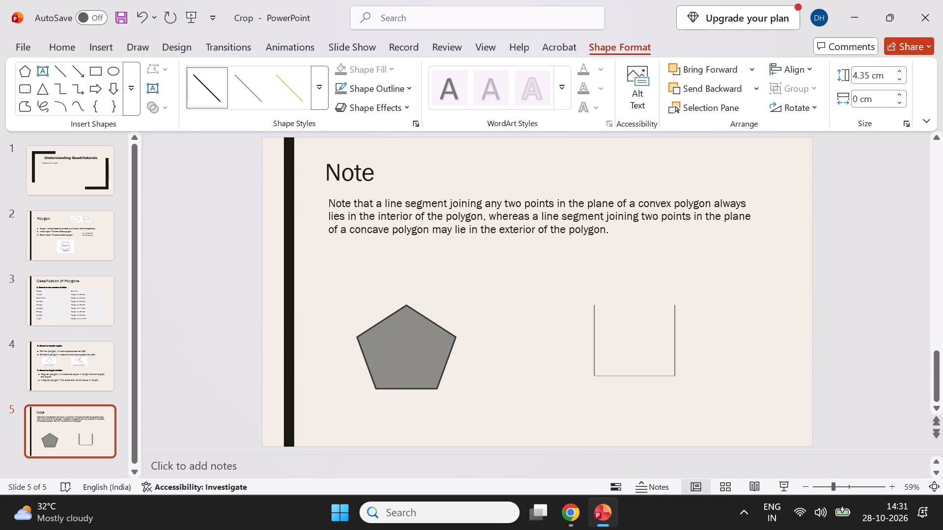
pyautogui.hotkey('ctrl', 'v')
pyautogui.moveTo(689, 328); pyautogui.dragTo(630, 297)
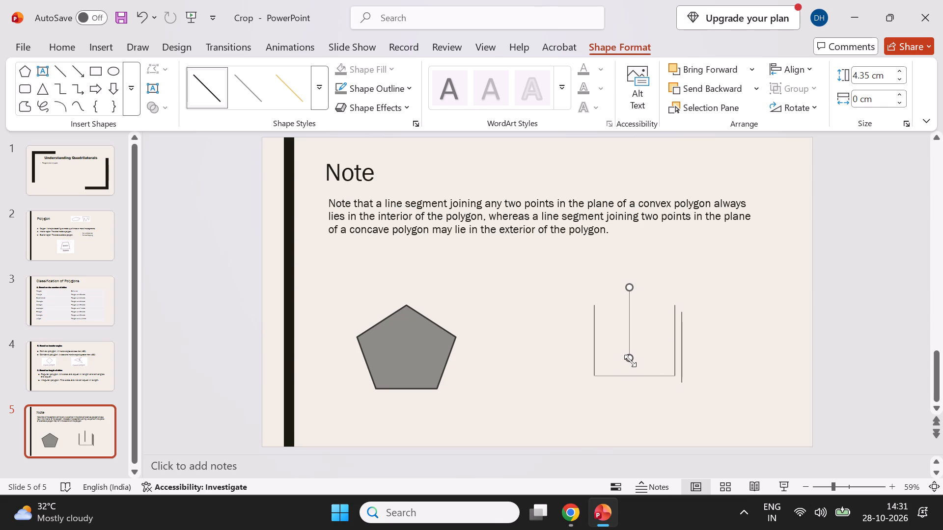
pyautogui.moveTo(630, 361); pyautogui.dragTo(663, 318)
pyautogui.moveTo(633, 291); pyautogui.dragTo(601, 315)
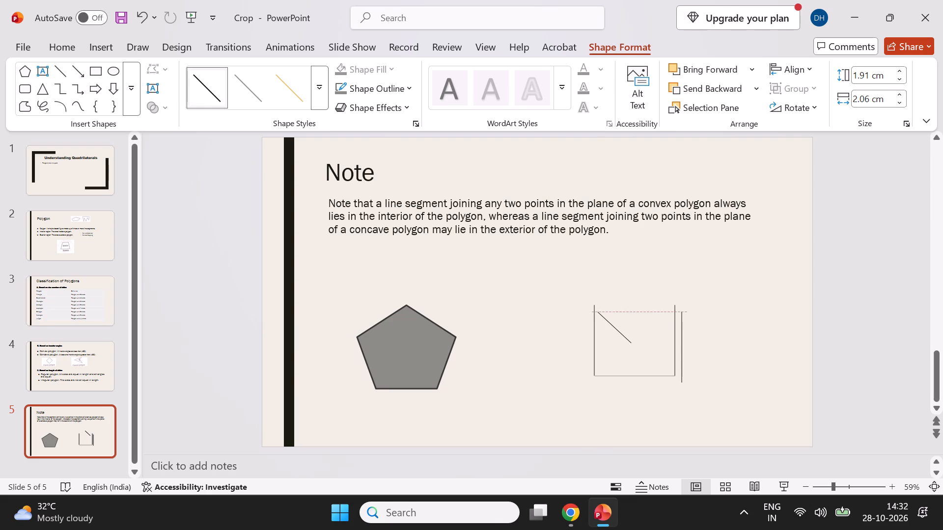
pyautogui.moveTo(601, 315); pyautogui.dragTo(600, 311)
pyautogui.moveTo(600, 311); pyautogui.dragTo(599, 311)
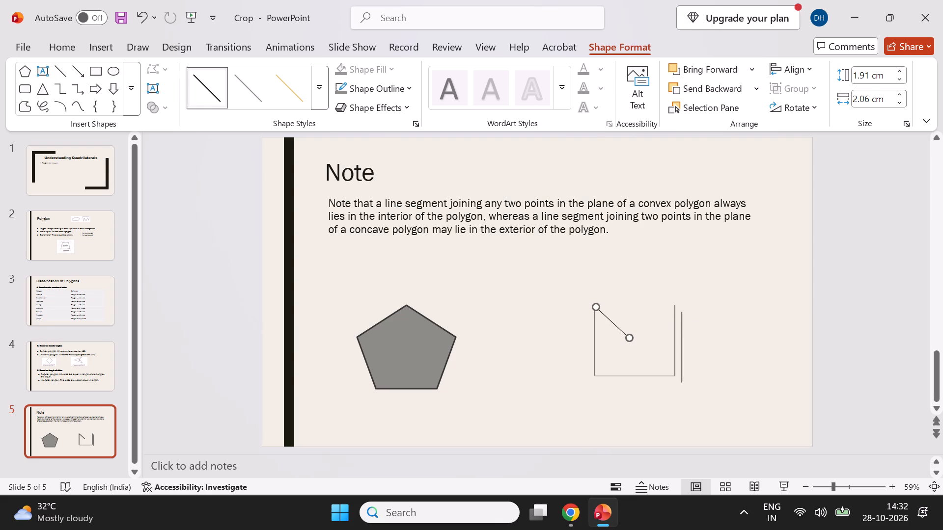
# Shorten the other line copy and slant it from the right side's upper end down to the middle of the polygon.
pyautogui.click(684, 325)
pyautogui.moveTo(683, 381); pyautogui.dragTo(684, 346)
pyautogui.moveTo(681, 331); pyautogui.dragTo(675, 329)
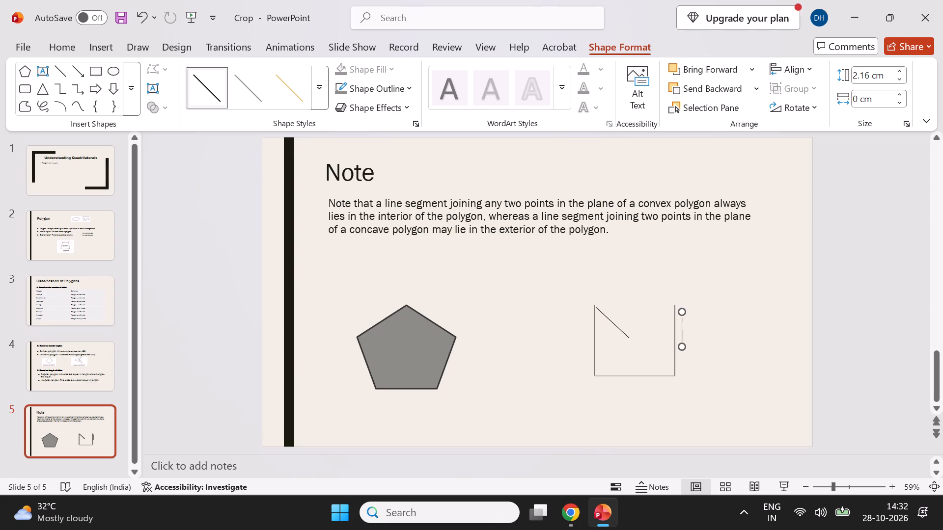
pyautogui.moveTo(675, 329); pyautogui.dragTo(664, 321)
pyautogui.moveTo(664, 335); pyautogui.dragTo(630, 338)
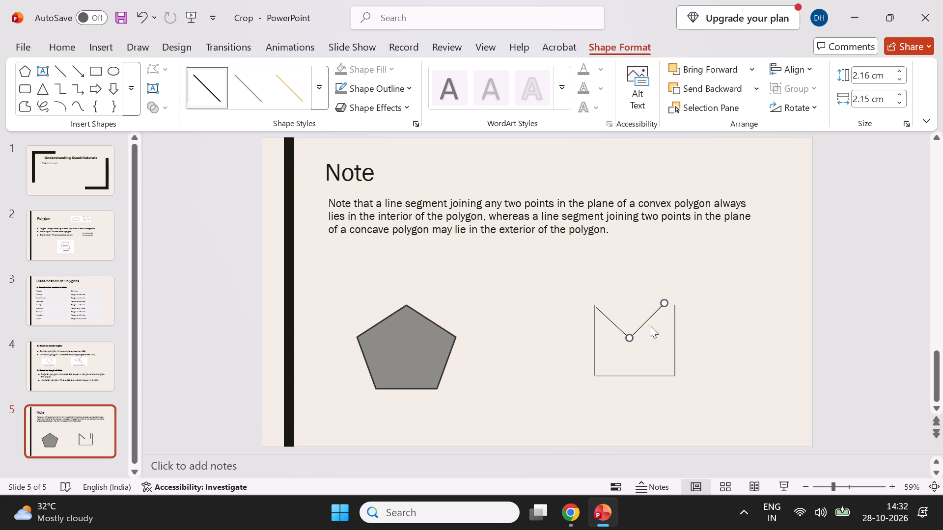
pyautogui.moveTo(665, 308); pyautogui.dragTo(676, 312)
pyautogui.moveTo(676, 312); pyautogui.dragTo(673, 310)
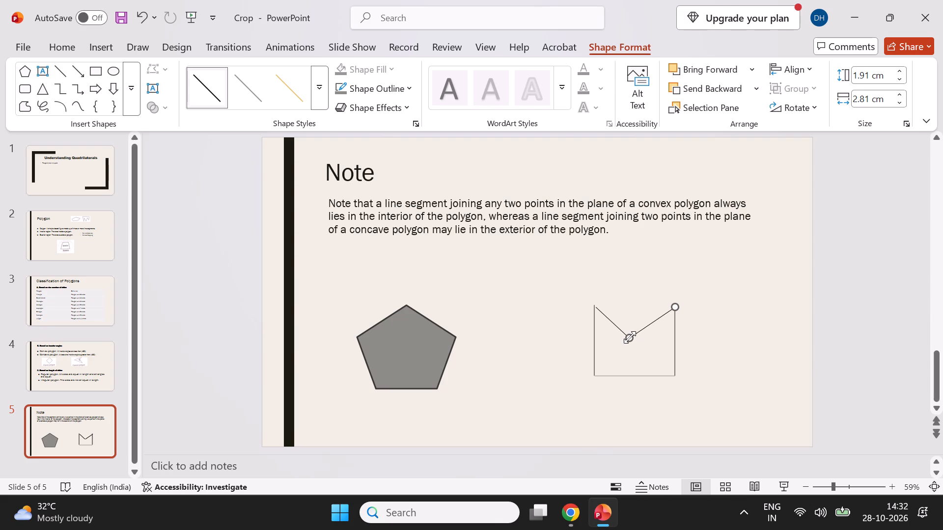
pyautogui.moveTo(630, 337); pyautogui.dragTo(637, 338)
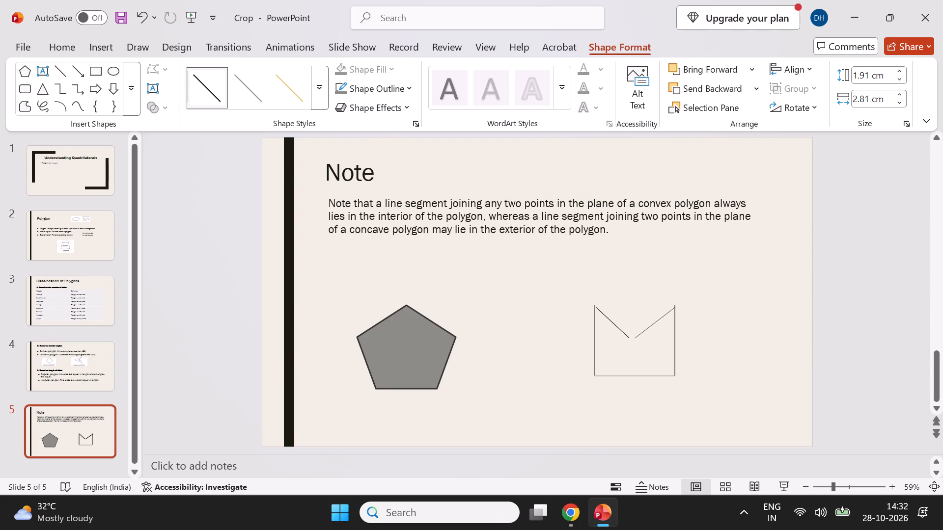
pyautogui.moveTo(637, 338); pyautogui.dragTo(636, 337)
# Extend the left slanted line to meet the right one at the notch, and fit the right one's upper end to its corner.
pyautogui.click(626, 334)
pyautogui.moveTo(628, 337); pyautogui.dragTo(634, 338)
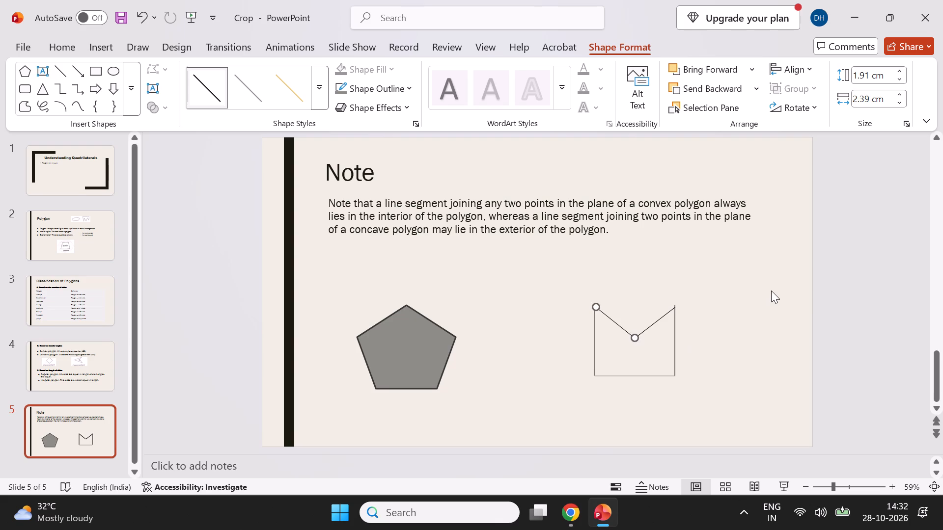
pyautogui.click(771, 291)
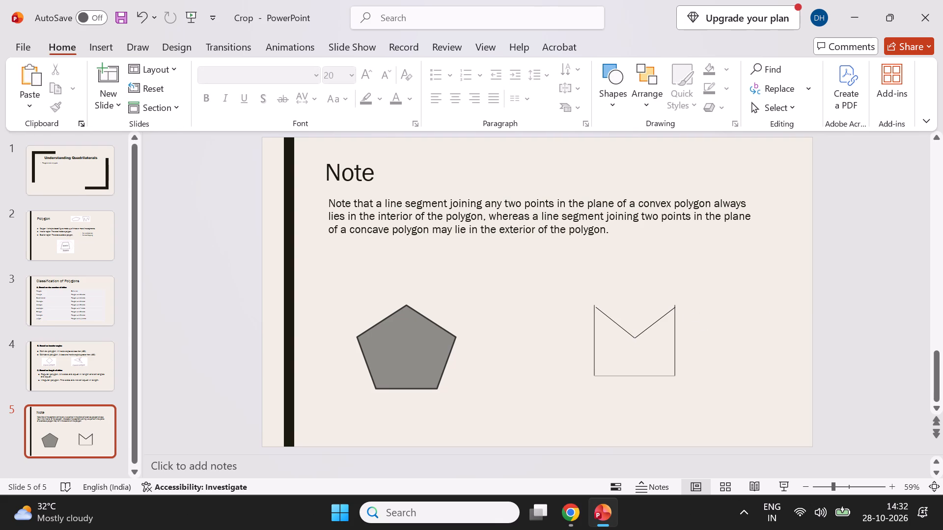
pyautogui.click(662, 315)
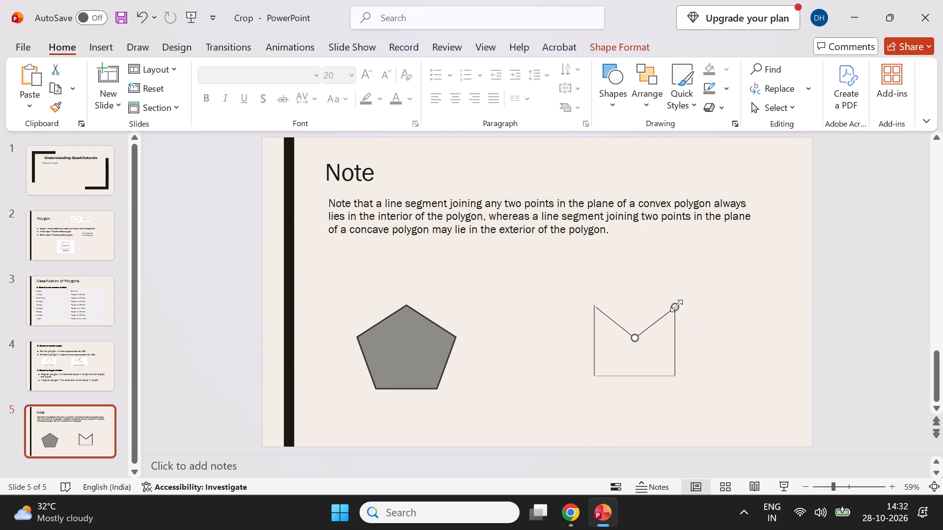
pyautogui.click(677, 304)
pyautogui.click(699, 287)
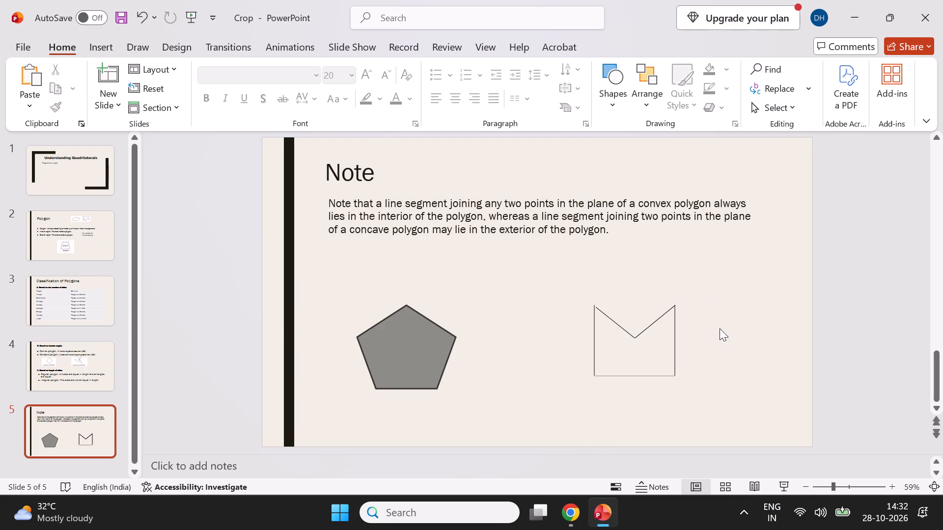
# Move the pentagon up slightly so it lines up vertically with the concave polygon.
pyautogui.moveTo(401, 354); pyautogui.dragTo(403, 348)
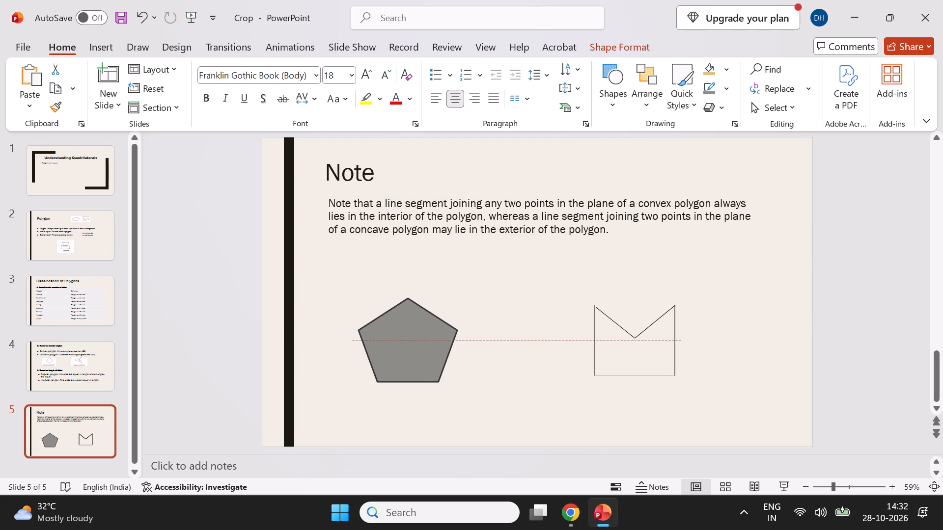
pyautogui.moveTo(403, 348); pyautogui.dragTo(403, 347)
pyautogui.click(403, 347)
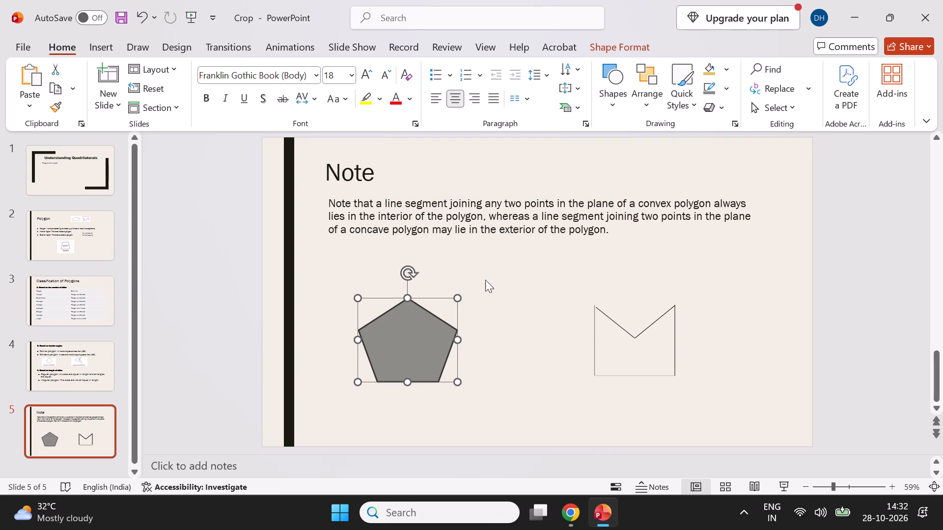
# Change the pentagon's fill to white, keeping its dark outline.
pyautogui.click(142, 44)
pyautogui.click(100, 45)
pyautogui.click(191, 52)
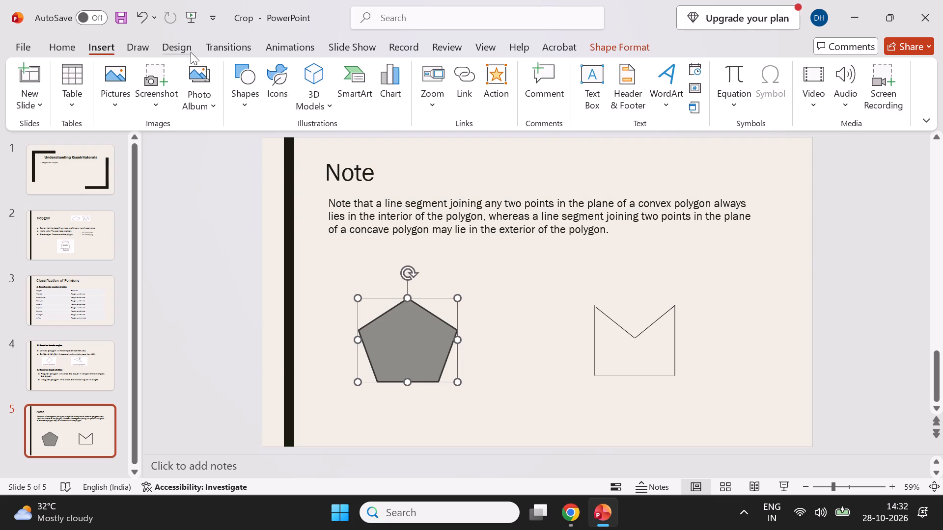
pyautogui.click(398, 341)
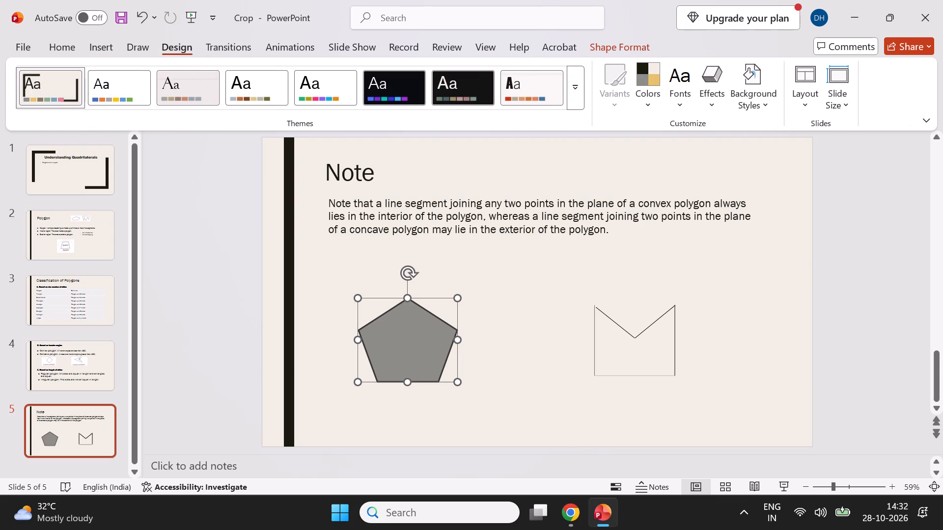
pyautogui.rightClick(398, 341)
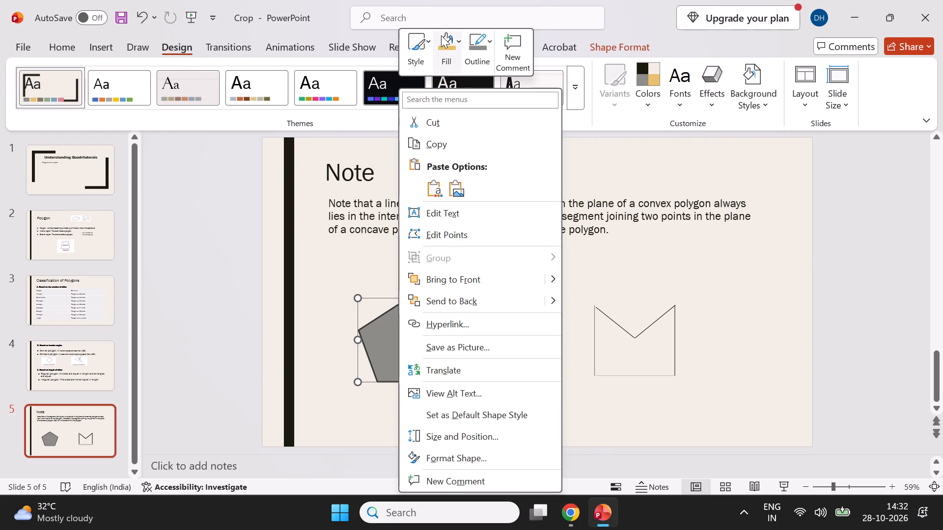
pyautogui.click(487, 46)
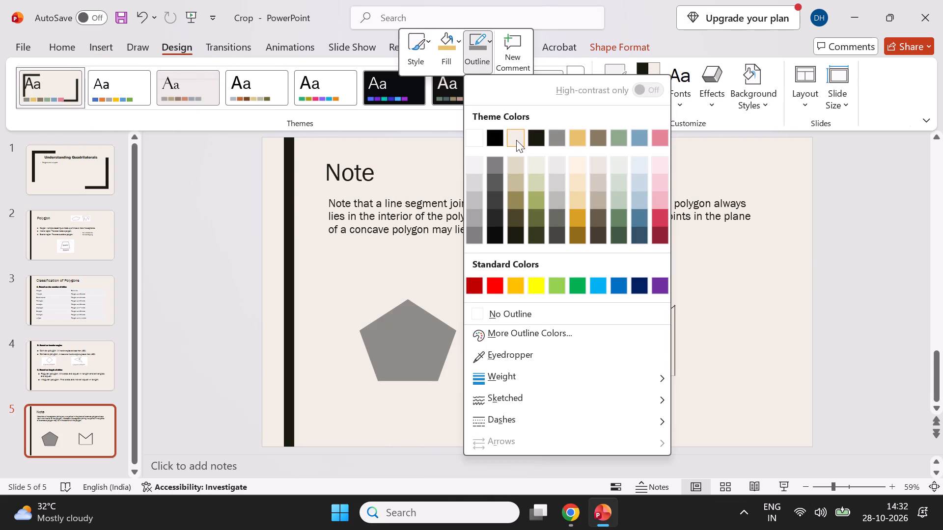
pyautogui.click(445, 53)
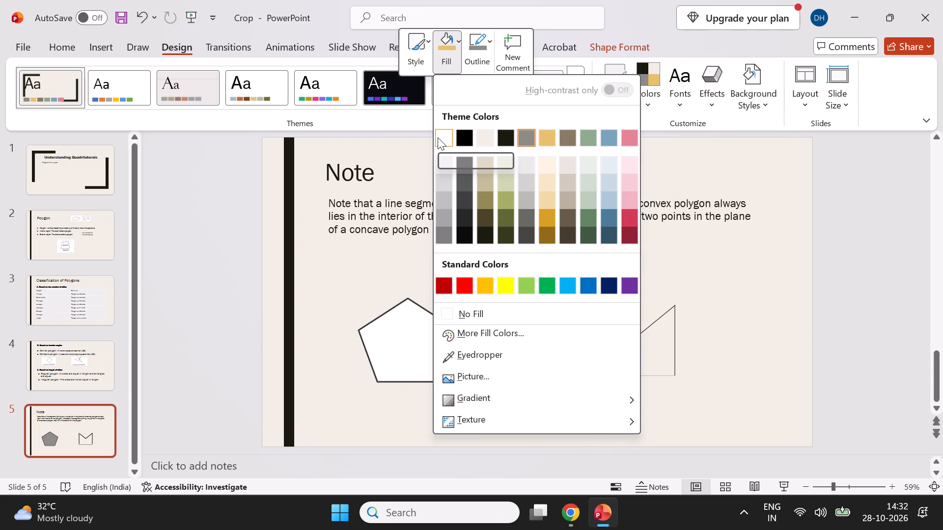
pyautogui.click(438, 137)
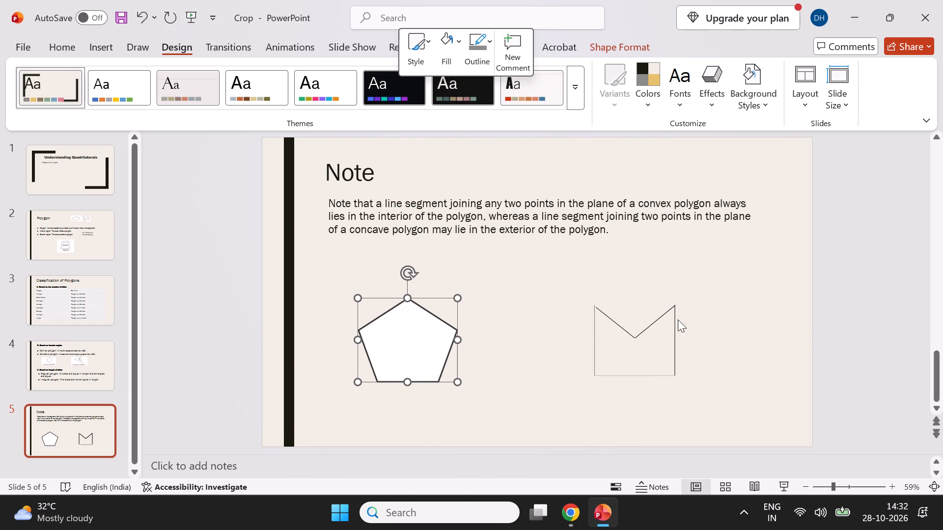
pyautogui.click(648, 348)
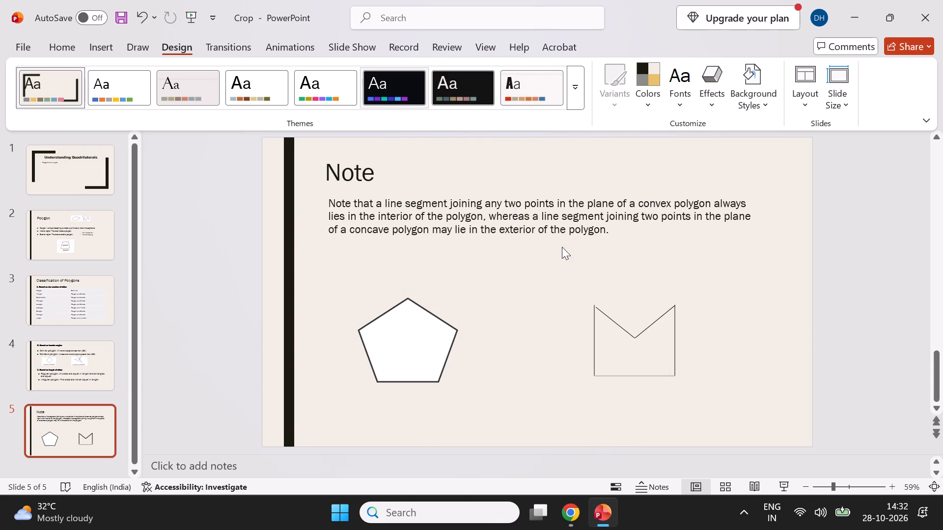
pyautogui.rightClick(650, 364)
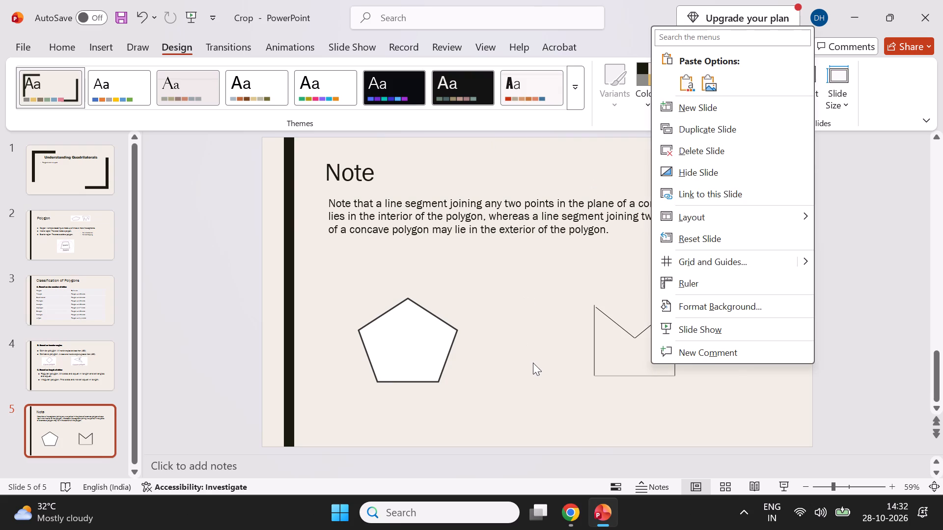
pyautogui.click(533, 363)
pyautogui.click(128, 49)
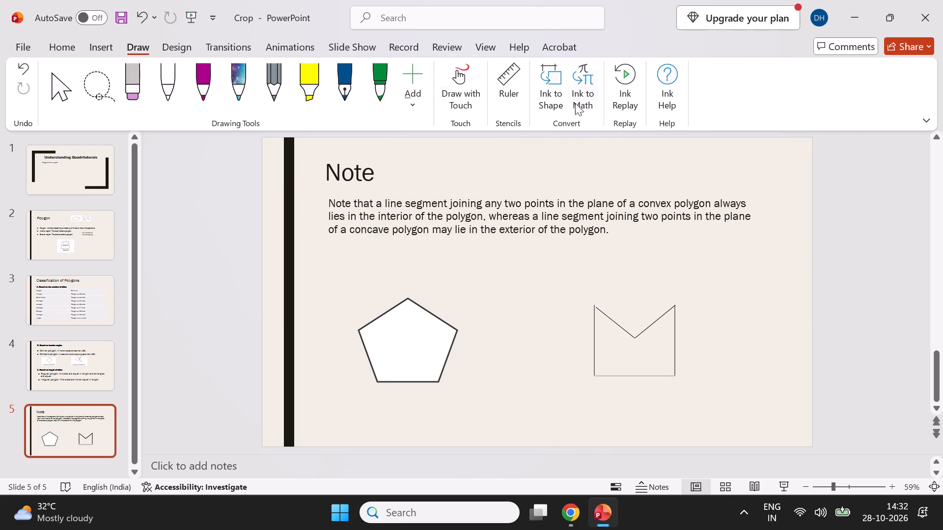
# Add a text box caption below the pentagon reading "Convex Polygon" and make it bold.
pyautogui.click(103, 50)
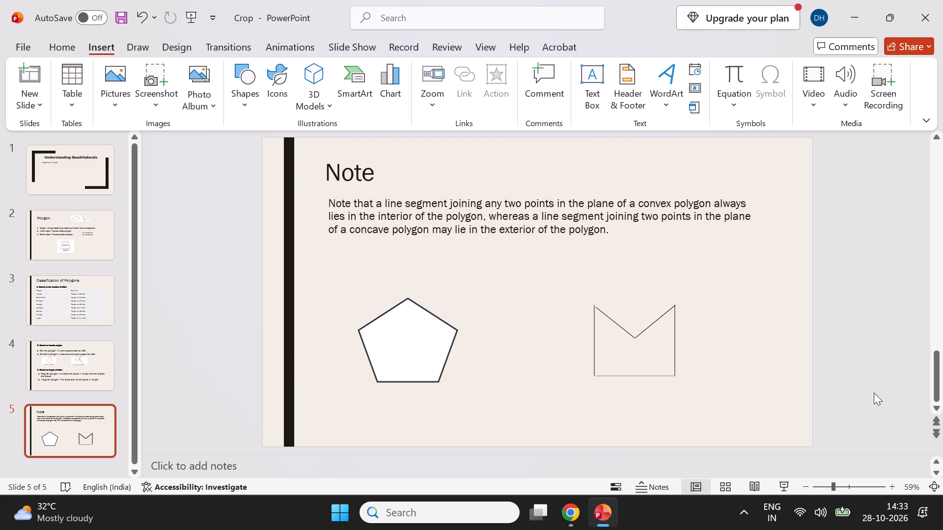
pyautogui.click(782, 377)
pyautogui.click(591, 91)
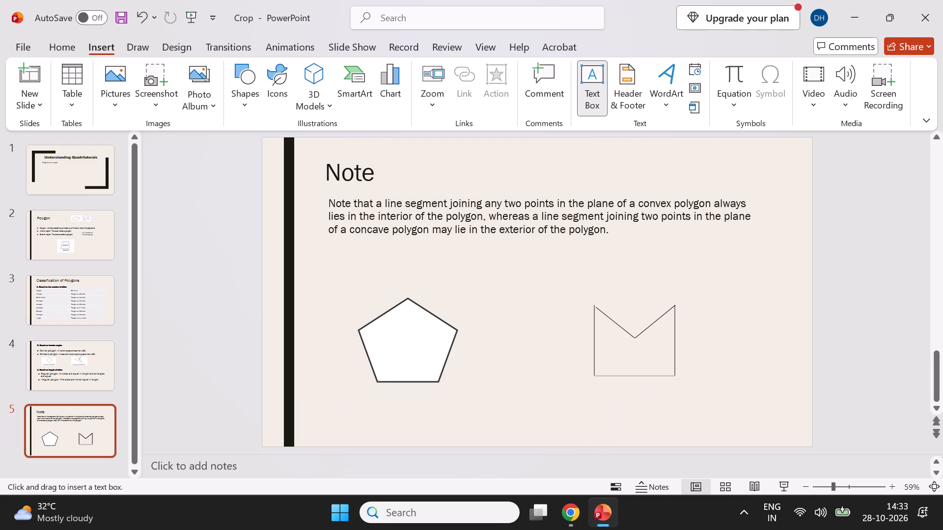
pyautogui.moveTo(359, 397); pyautogui.dragTo(460, 417)
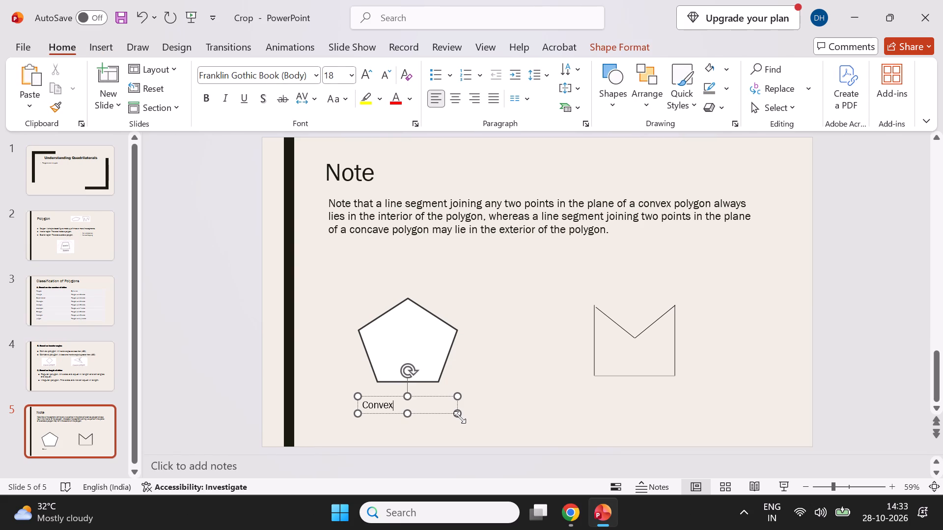
pyautogui.press('space')
pyautogui.press('l')
pyautogui.press('BackSpace')
pyautogui.write('olygon')
pyautogui.hotkey('ctrl', 'a')
pyautogui.hotkey('ctrl', 'b')
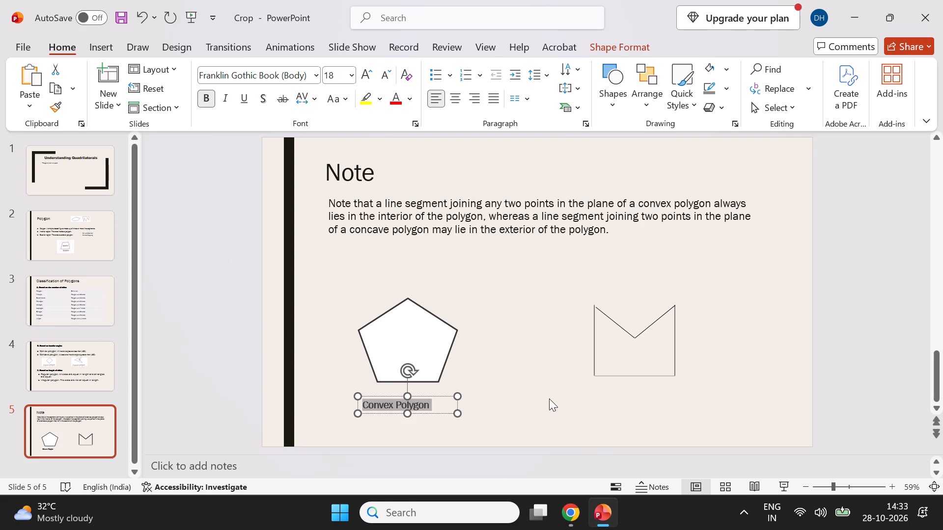
# Duplicate the "Convex Polygon" caption and place the copy below the concave polygon, near its left edge.
pyautogui.click(445, 411)
pyautogui.hotkey('ctrl', 'c')
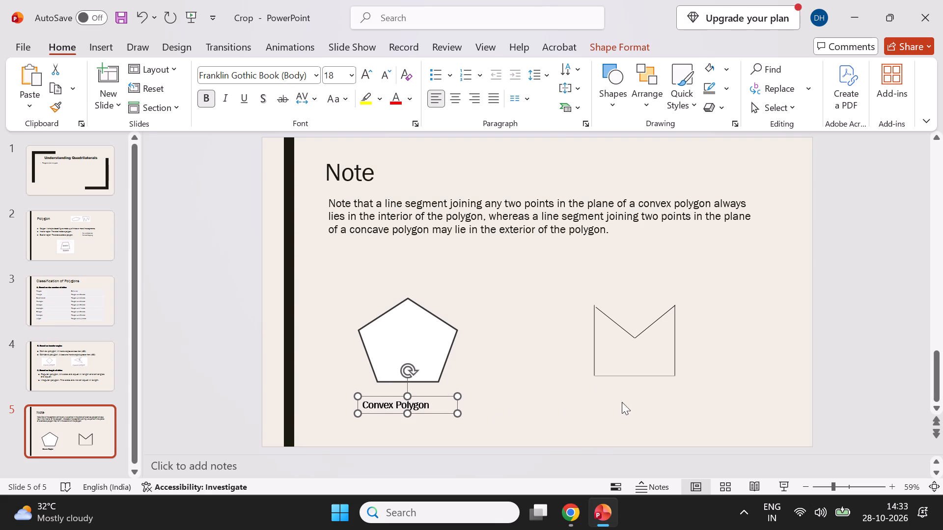
pyautogui.hotkey('ctrl', 'v')
pyautogui.moveTo(444, 422); pyautogui.dragTo(677, 408)
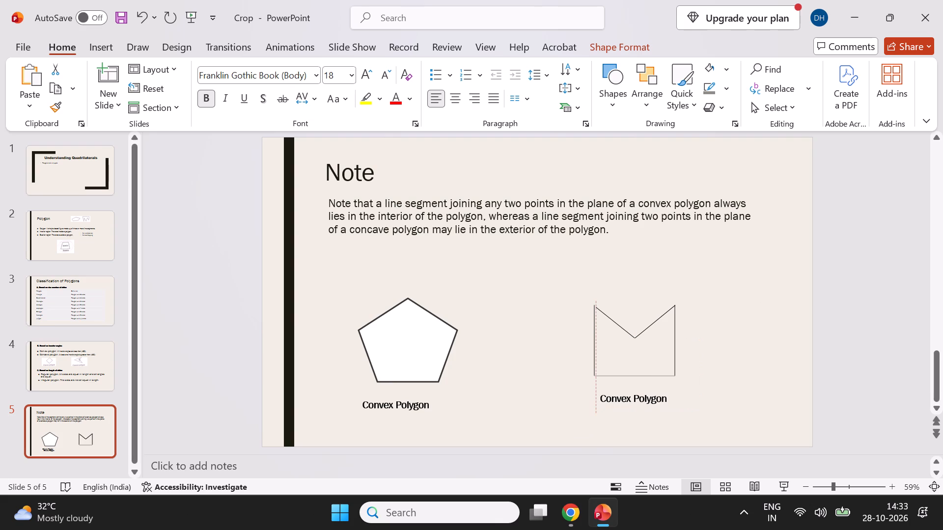
pyautogui.moveTo(677, 408); pyautogui.dragTo(677, 408)
# Change the copied caption's text to "Concave Polygon".
pyautogui.click(619, 400)
pyautogui.press('Right')
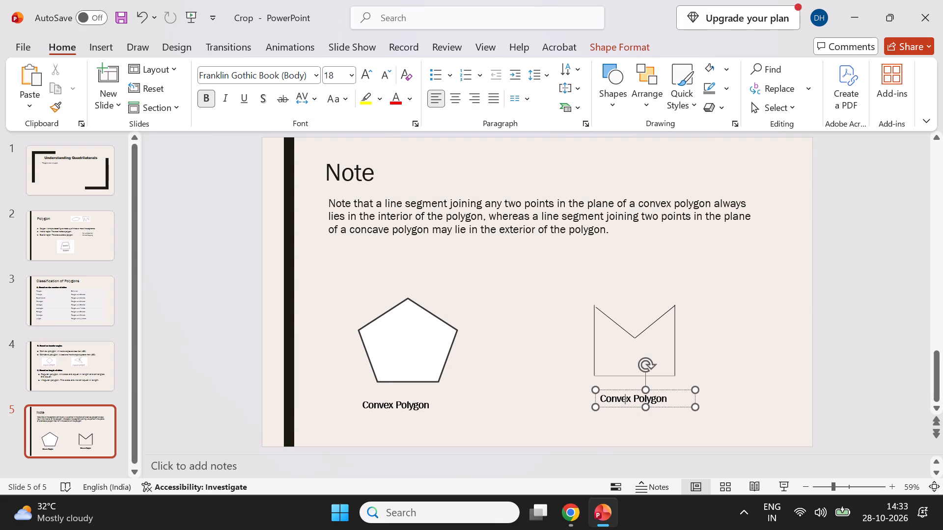
pyautogui.press('Right')
pyautogui.press('BackSpace')
pyautogui.press('BackSpace')
pyautogui.press('BackSpace')
pyautogui.write('cave')
pyautogui.press('End')
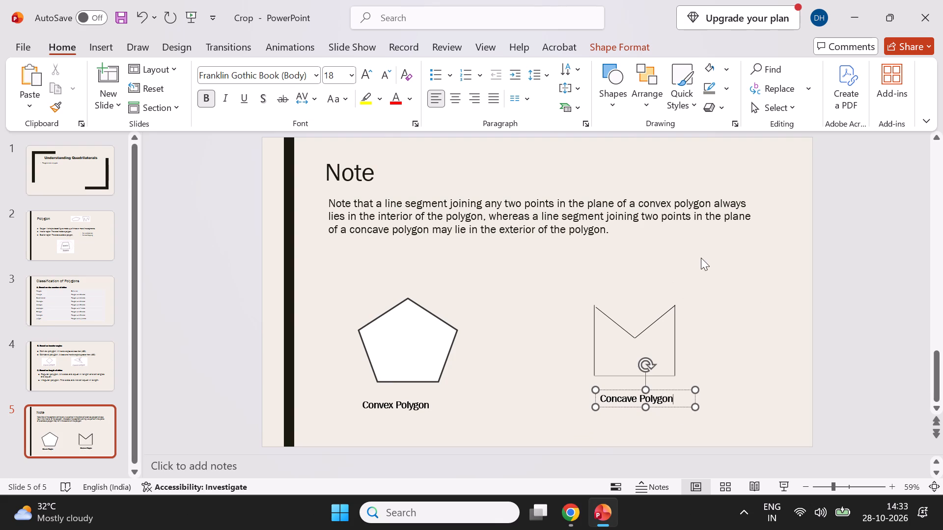
pyautogui.click(701, 258)
# Review the finished slides in order, starting from the title slide.
pyautogui.scroll(-1, 67, 319)
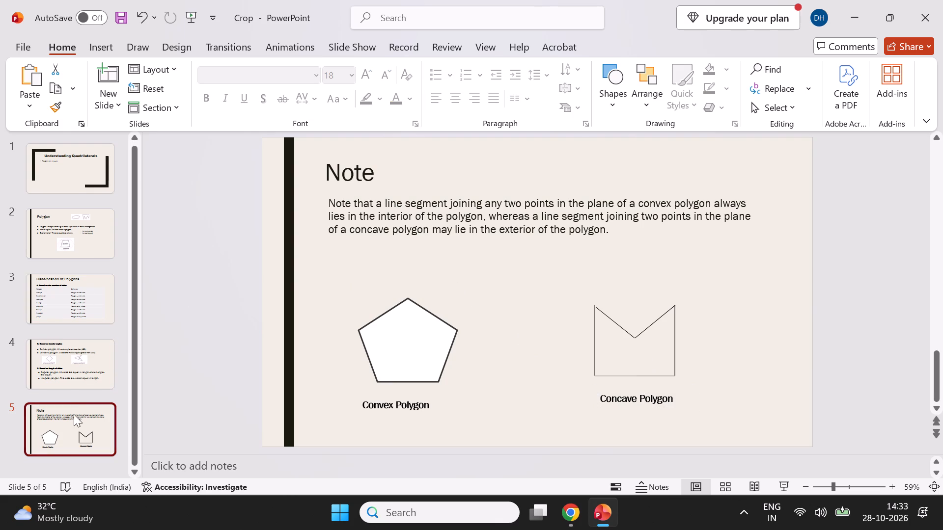
pyautogui.click(61, 169)
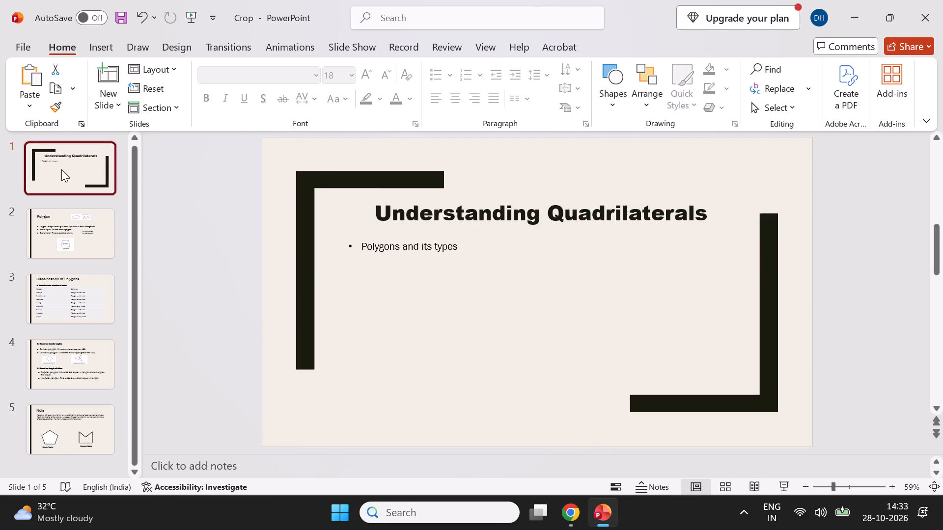
pyautogui.press('Right')
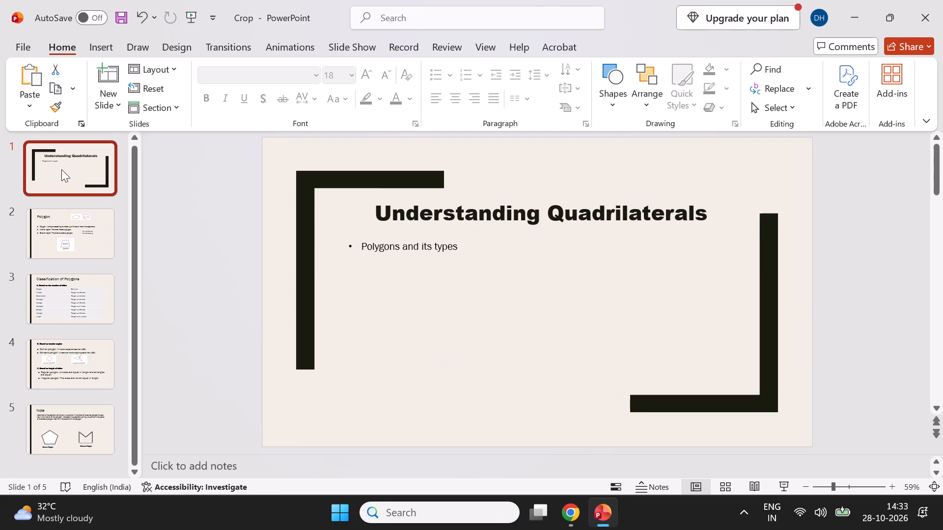
pyautogui.press('Down')
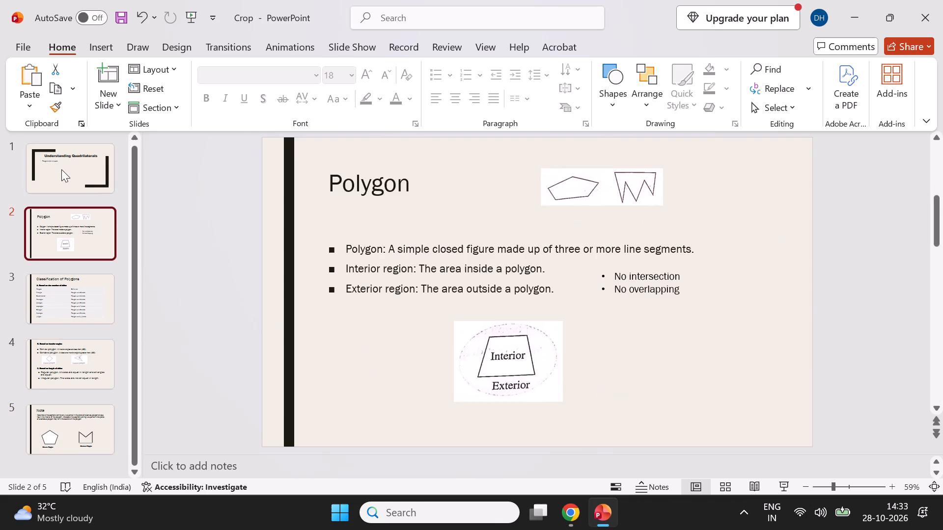
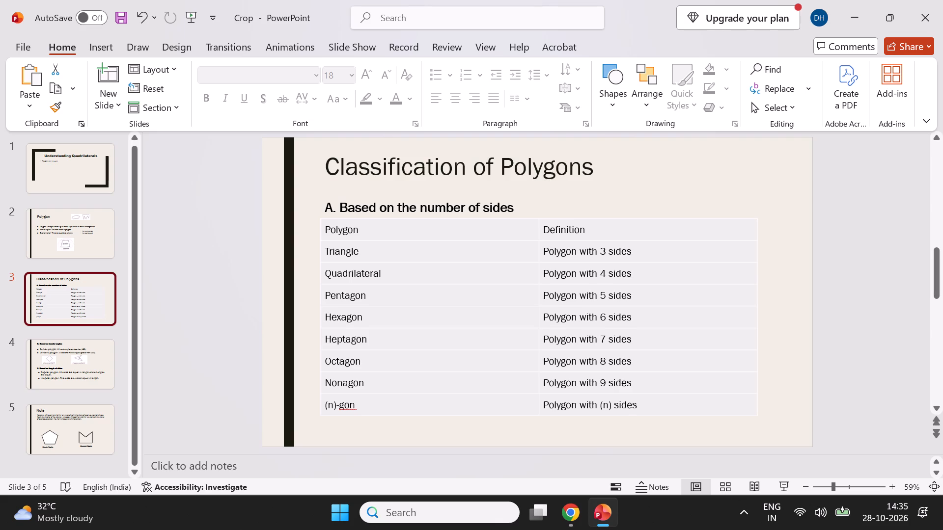
# Continue the slide review through the interior-angle and side-length classifications on slide 4 to the illustrated Note on slide 5.
pyautogui.press('Right')
pyautogui.press('Down')
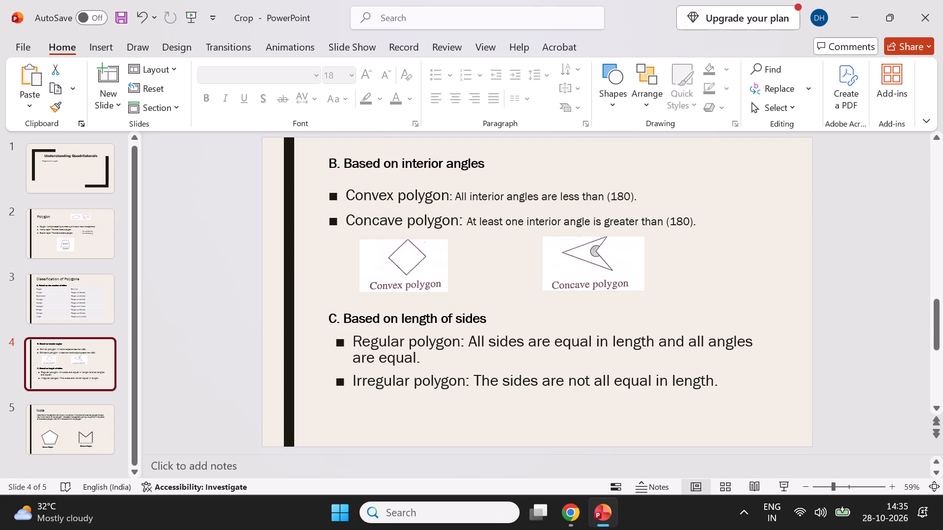
pyautogui.press('Down')
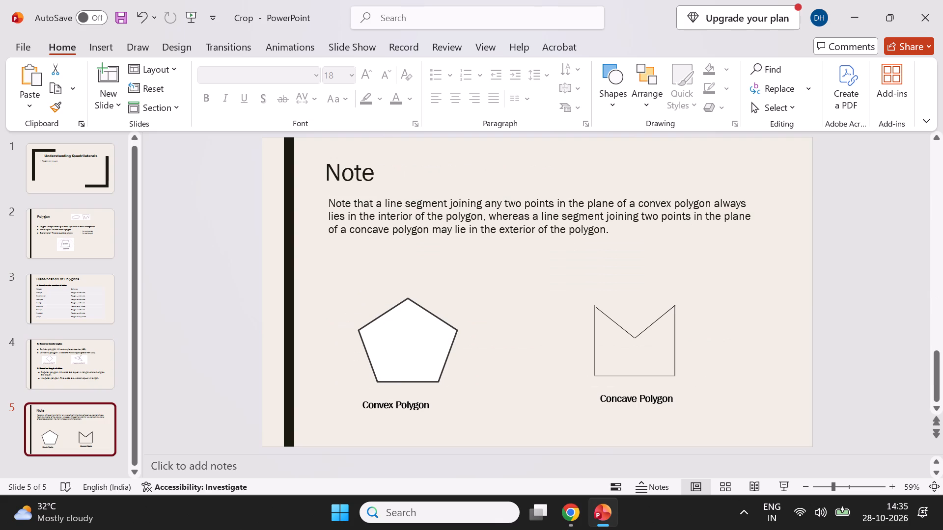
pyautogui.press('Down')
pyautogui.press('Down')
pyautogui.press('Down')
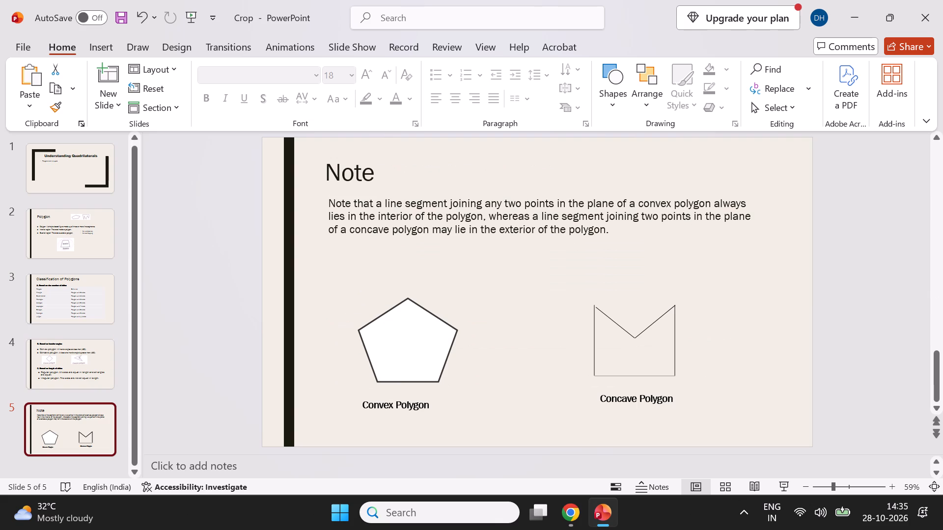
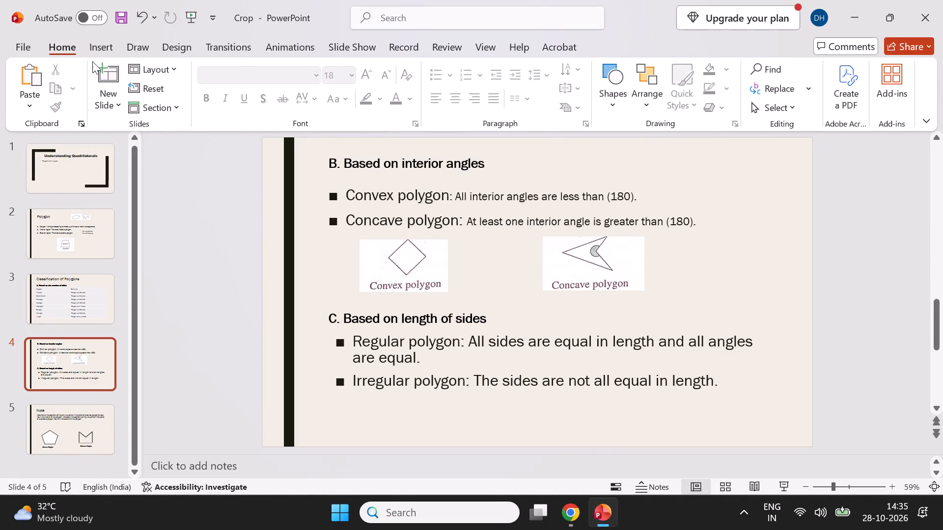
# Add a wide text box below slide 4's irregular polygon bullet and paste the copied sentence on why all concave polygons are irregular.
pyautogui.click(90, 49)
pyautogui.click(590, 97)
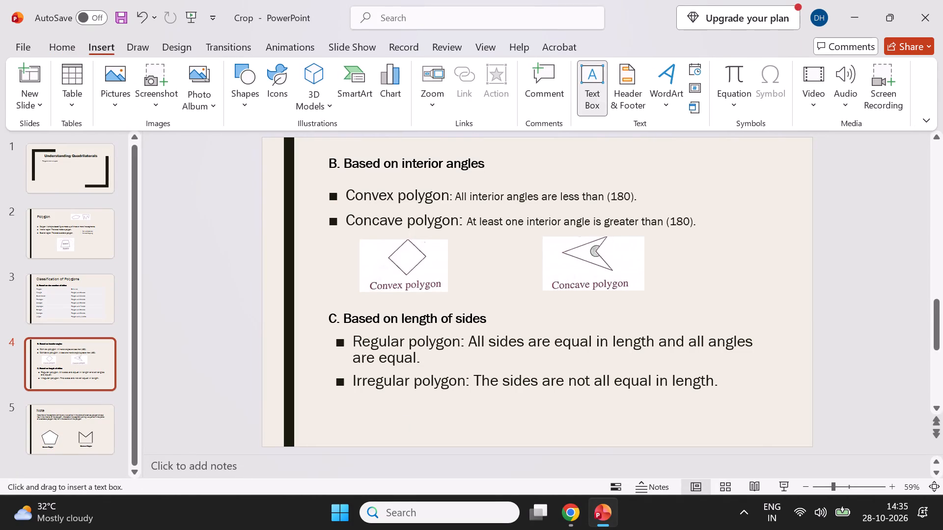
pyautogui.moveTo(314, 402); pyautogui.dragTo(711, 432)
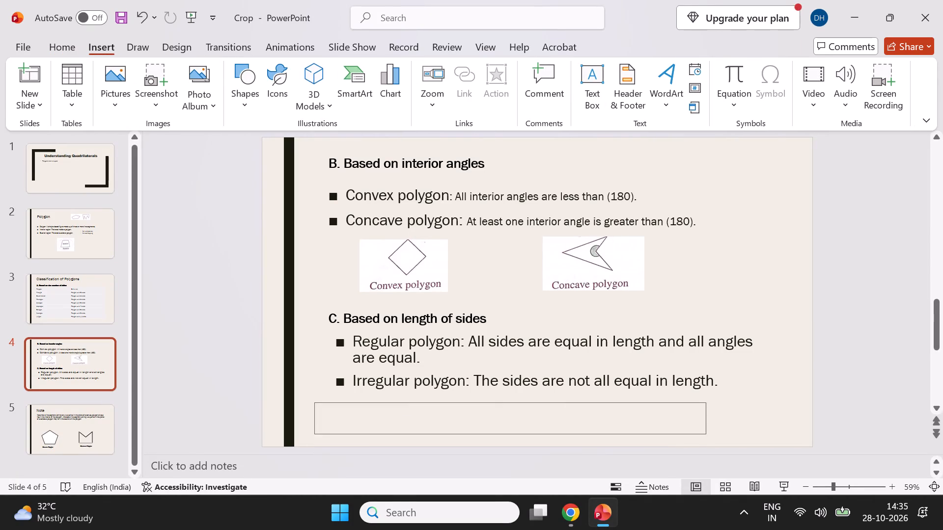
pyautogui.moveTo(711, 432); pyautogui.dragTo(718, 432)
pyautogui.hotkey('ctrl', 'v')
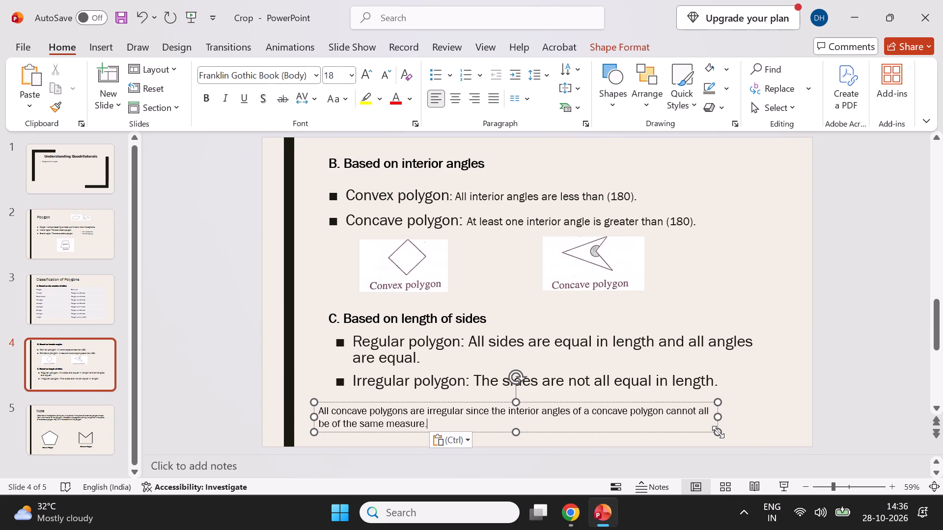
# Bold the concave polygon sentence and shift its text box slightly right and up, roughly aligning it with the section headings.
pyautogui.moveTo(429, 423); pyautogui.dragTo(317, 413)
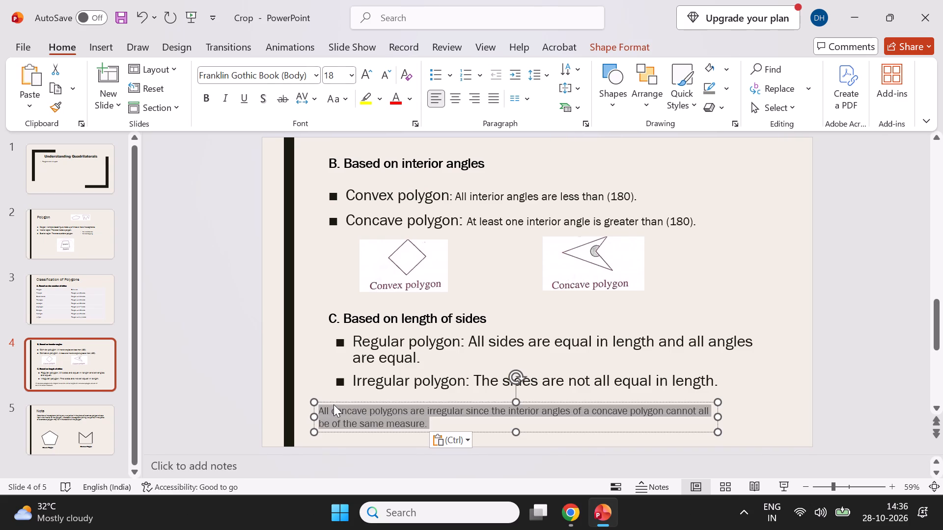
pyautogui.hotkey('ctrl', 'b')
pyautogui.click(415, 420)
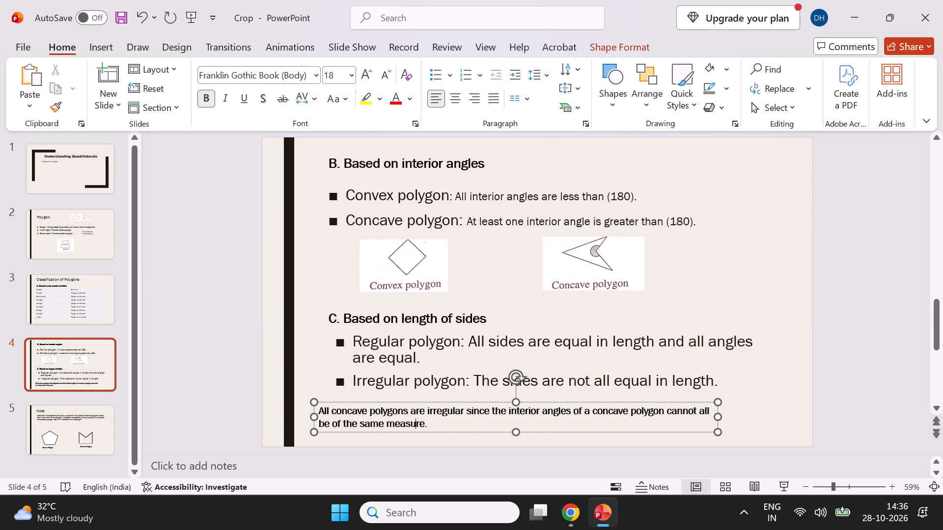
pyautogui.moveTo(460, 432); pyautogui.dragTo(477, 432)
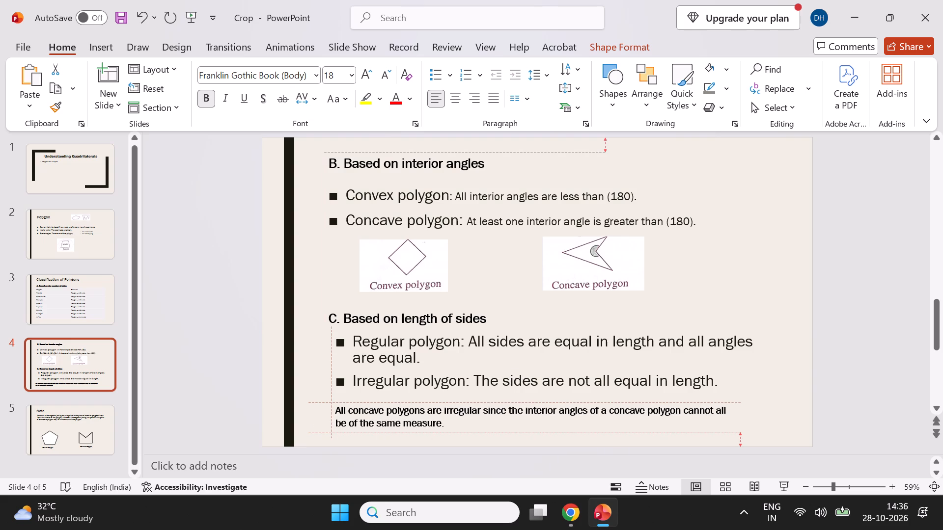
pyautogui.moveTo(477, 432); pyautogui.dragTo(477, 430)
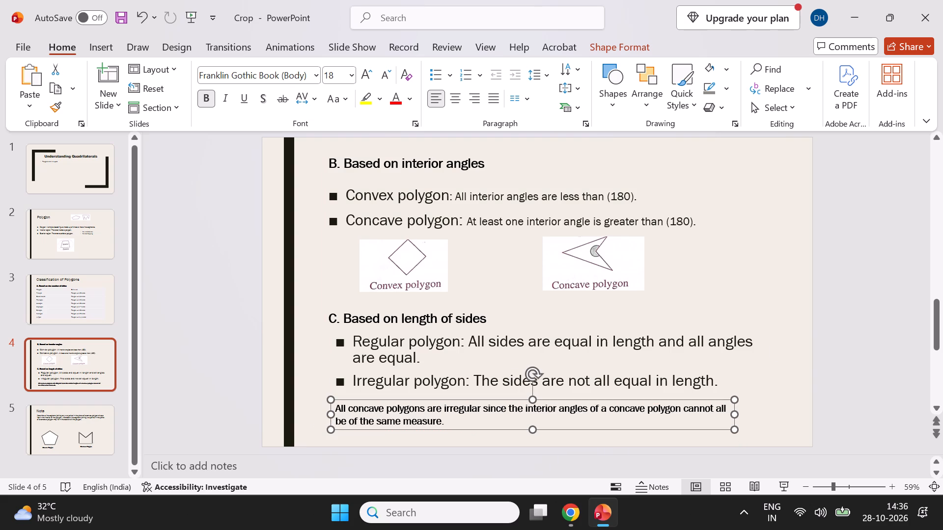
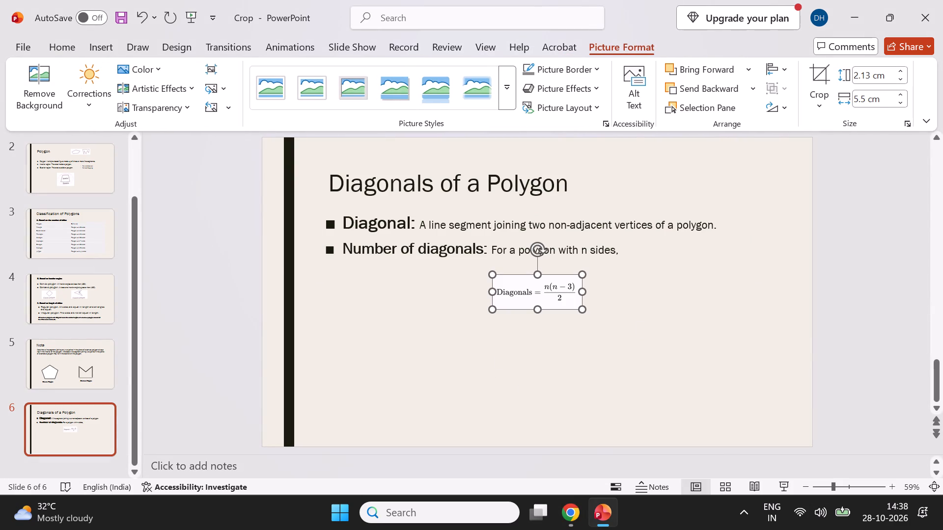
# Enlarge the diagonals formula picture on slide 6 to about 8.6 cm by 3.34 cm, keeping it just beneath the bullets.
pyautogui.click(546, 298)
pyautogui.moveTo(492, 312); pyautogui.dragTo(478, 326)
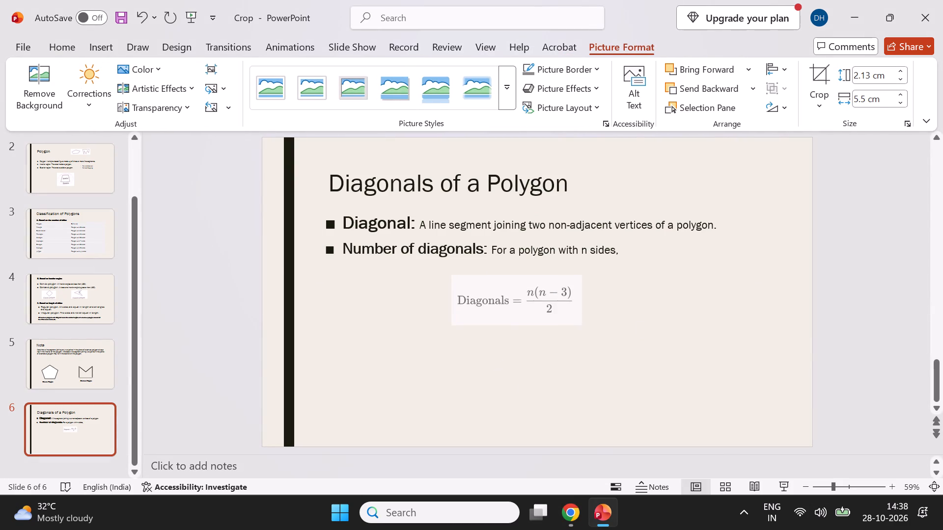
pyautogui.moveTo(478, 326); pyautogui.dragTo(476, 330)
pyautogui.moveTo(512, 300); pyautogui.dragTo(511, 294)
# Copy the whole "4. Interior Angles Sum of a Polygon" section, from its heading through the hexagon bullet, from ChatGPT's summary.
pyautogui.hotkey('alt', 'Tab')
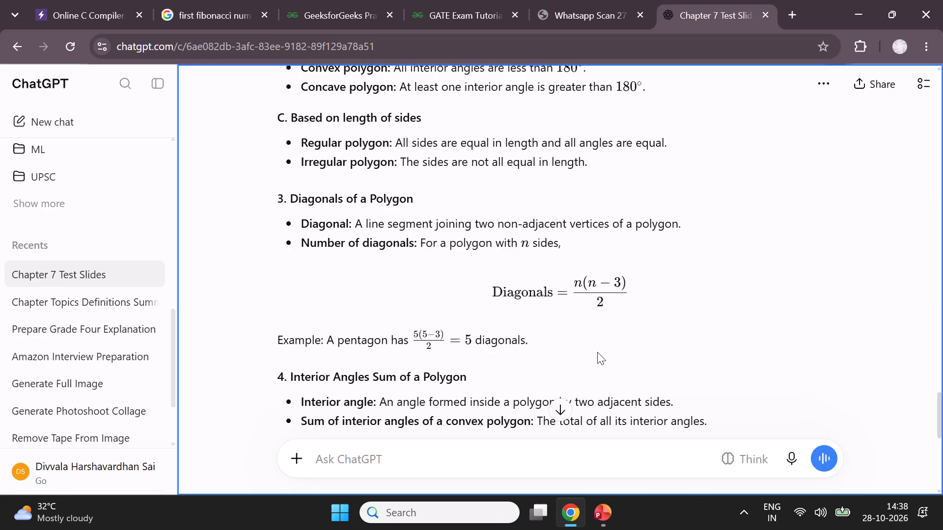
pyautogui.scroll(-2, 597, 352)
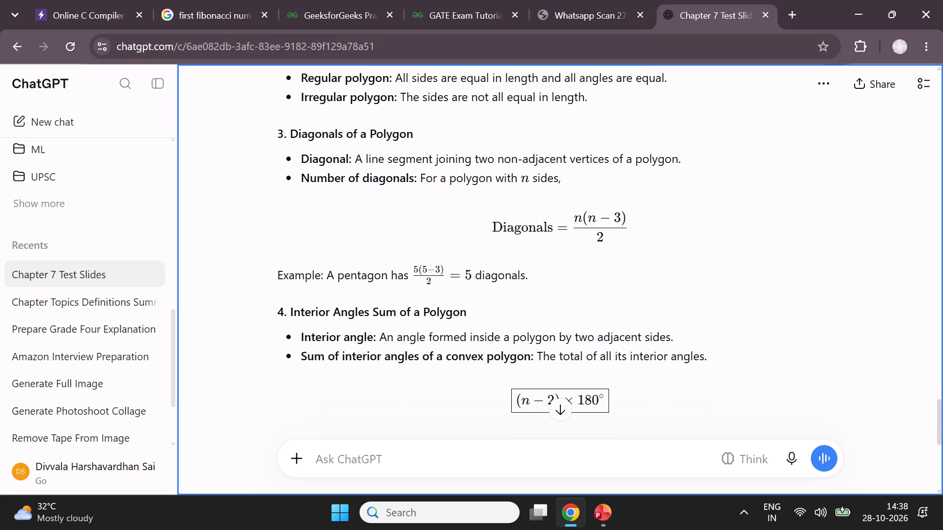
pyautogui.scroll(-1, 597, 352)
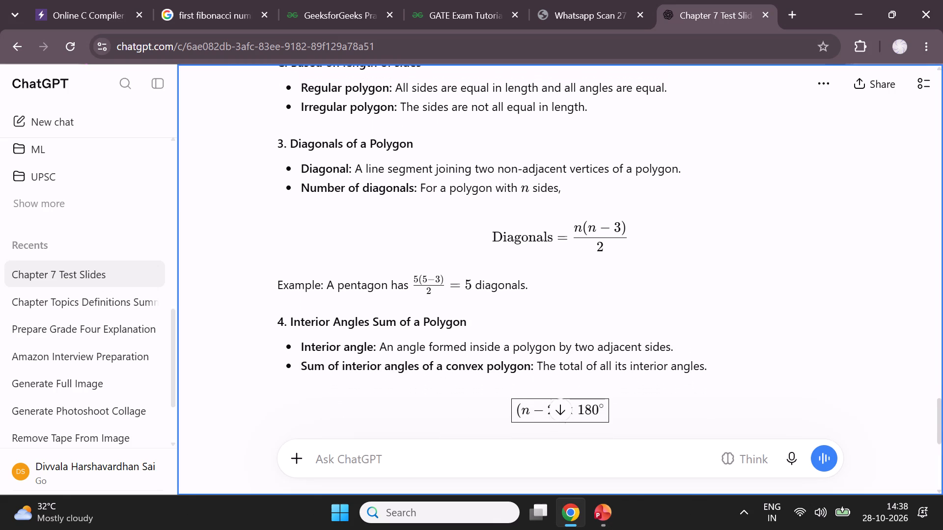
pyautogui.scroll(-1, 597, 352)
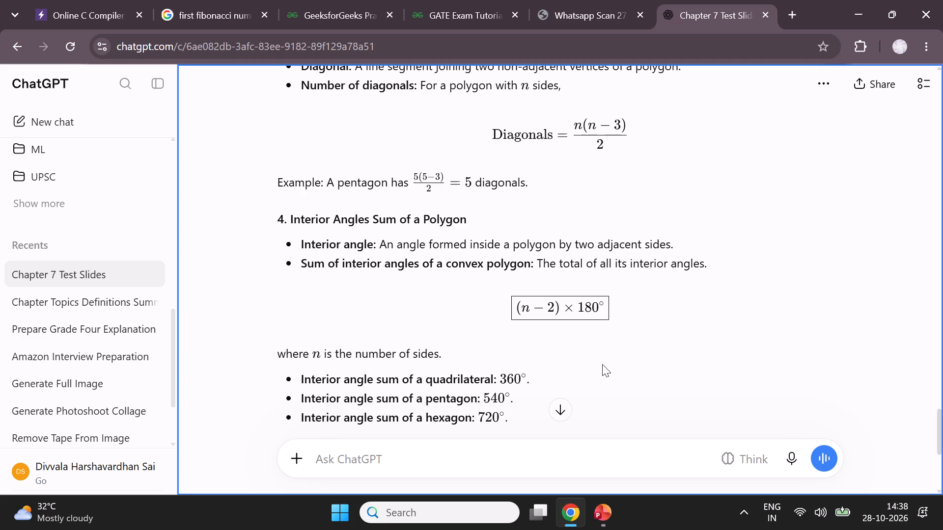
pyautogui.scroll(-5, 602, 364)
pyautogui.scroll(1, 602, 364)
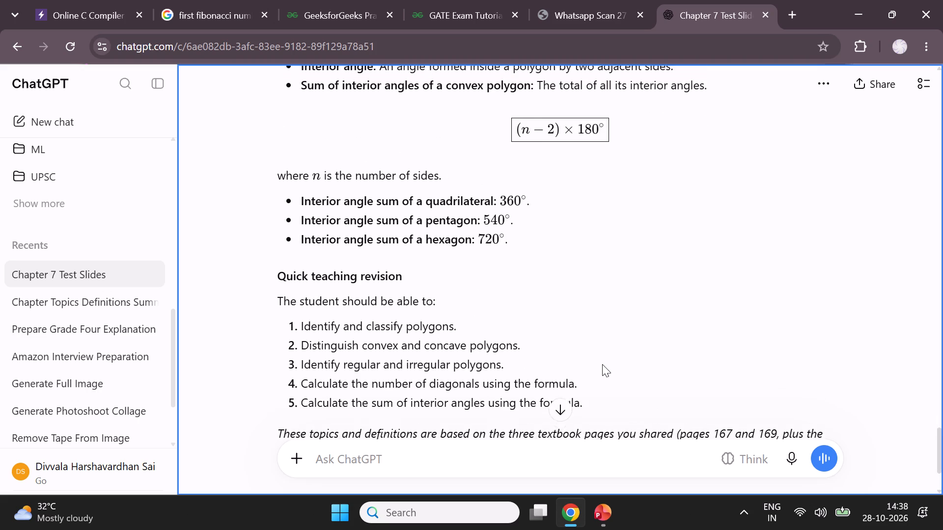
pyautogui.scroll(3, 602, 364)
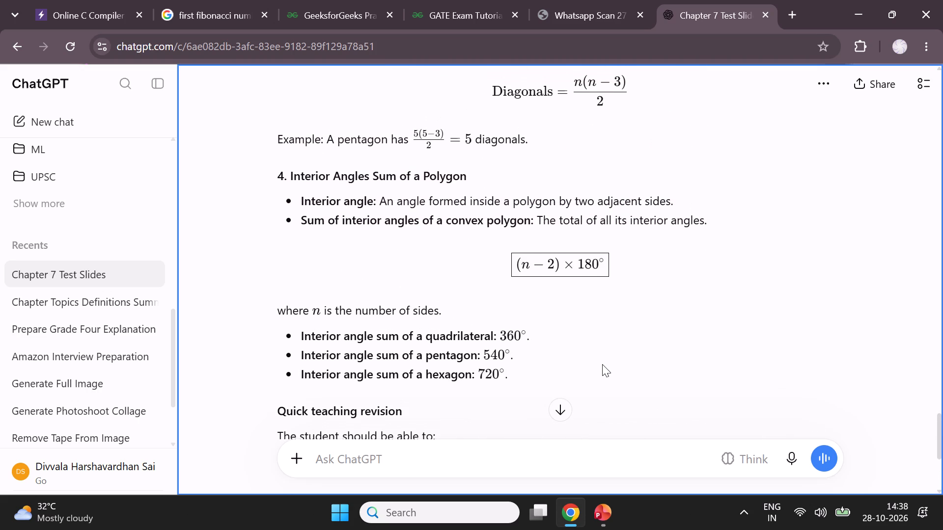
pyautogui.scroll(1, 602, 364)
pyautogui.moveTo(508, 374); pyautogui.dragTo(287, 204)
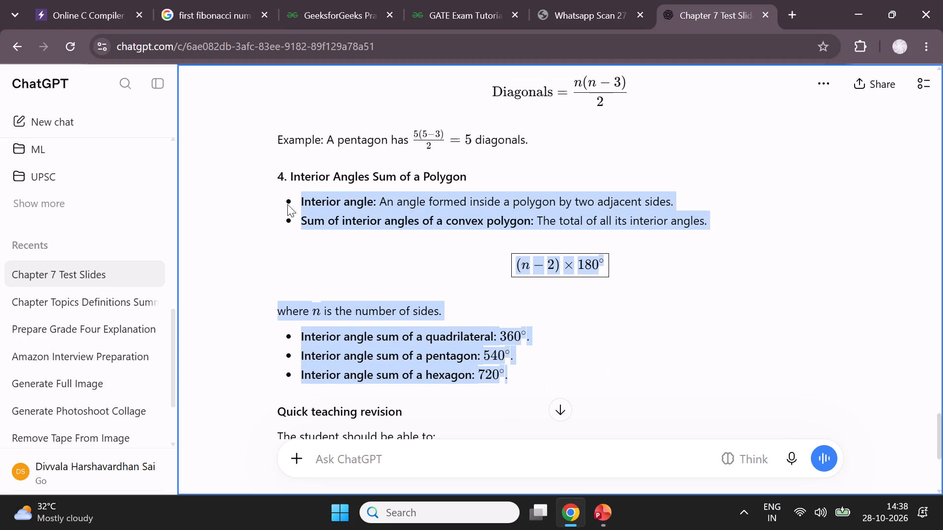
pyautogui.moveTo(287, 204); pyautogui.dragTo(277, 180)
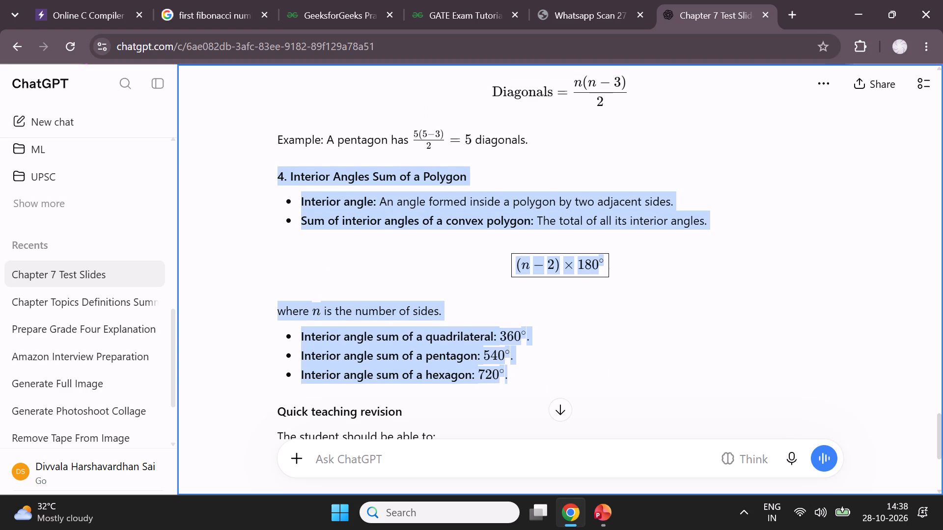
pyautogui.hotkey('ctrl', 'c')
# Add a new slide after slide 6 in PowerPoint and paste the copied section into its body placeholder.
pyautogui.hotkey('alt', 'Tab')
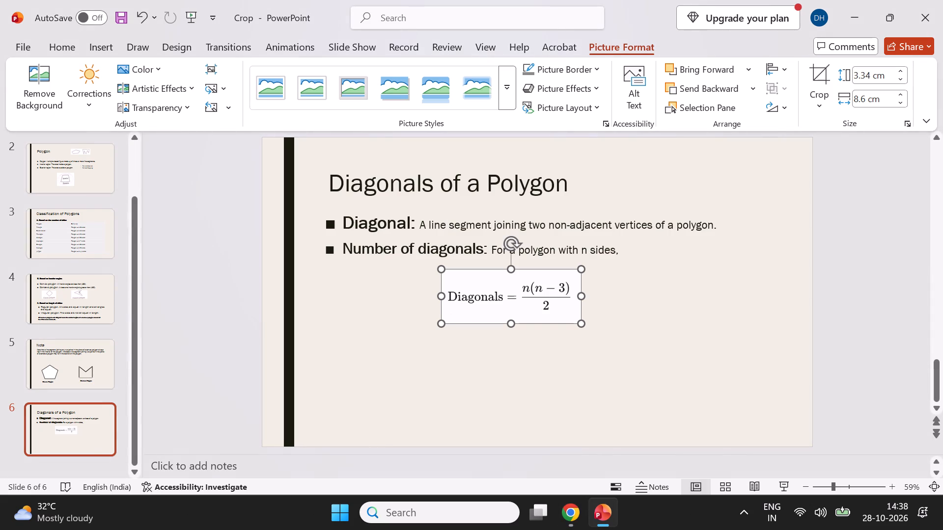
pyautogui.click(80, 437)
pyautogui.press('Return')
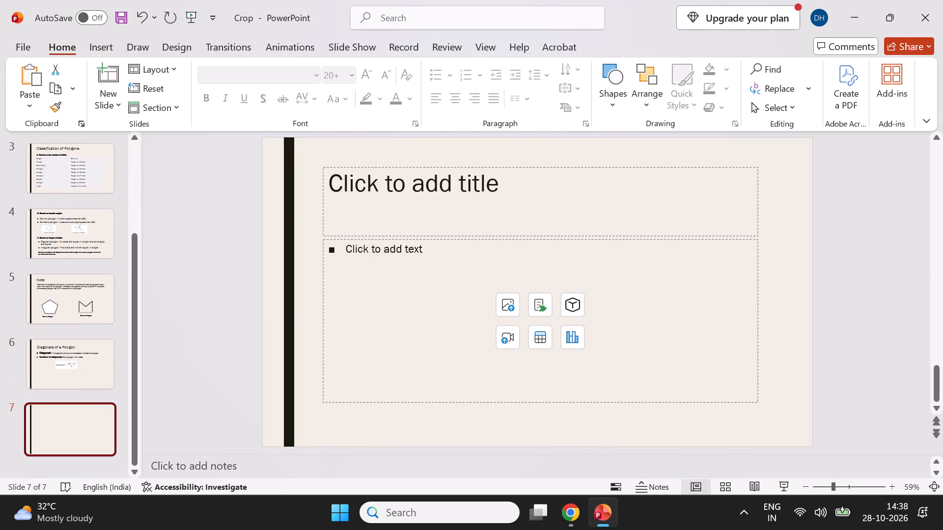
pyautogui.click(425, 252)
pyautogui.press('BackSpace')
pyautogui.hotkey('ctrl', 'v')
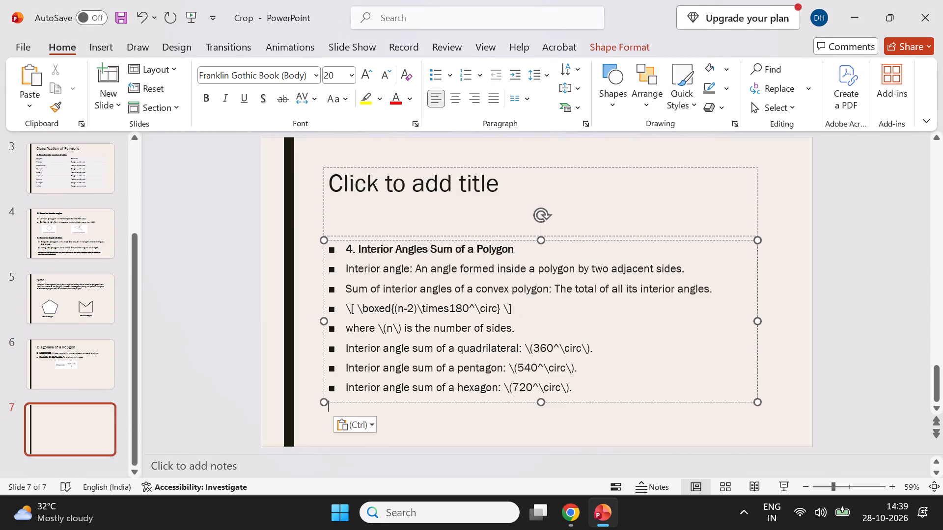
# Move the heading "Interior Angles Sum of a Polygon" from slide 7's body into the title without a bullet, and shorten the title box to one line.
pyautogui.moveTo(517, 250); pyautogui.dragTo(351, 257)
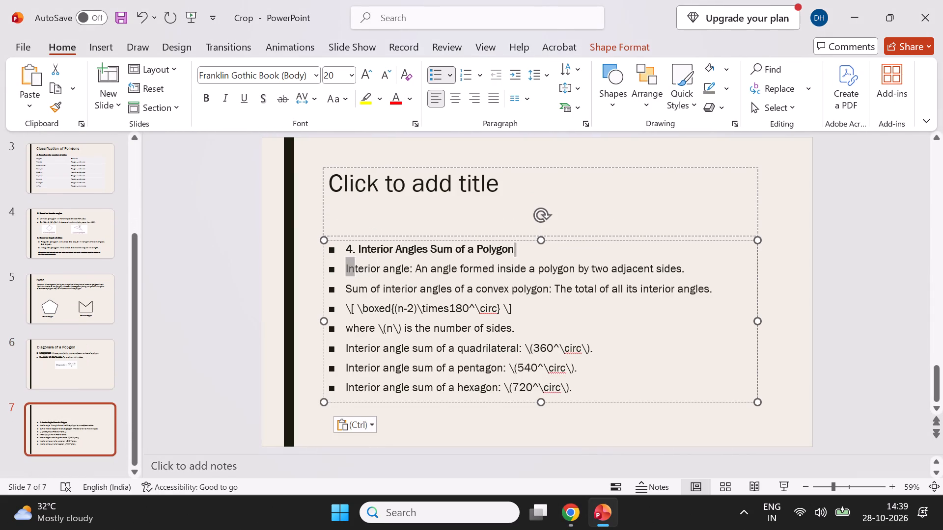
pyautogui.moveTo(351, 257); pyautogui.dragTo(357, 253)
pyautogui.hotkey('ctrl', 'x')
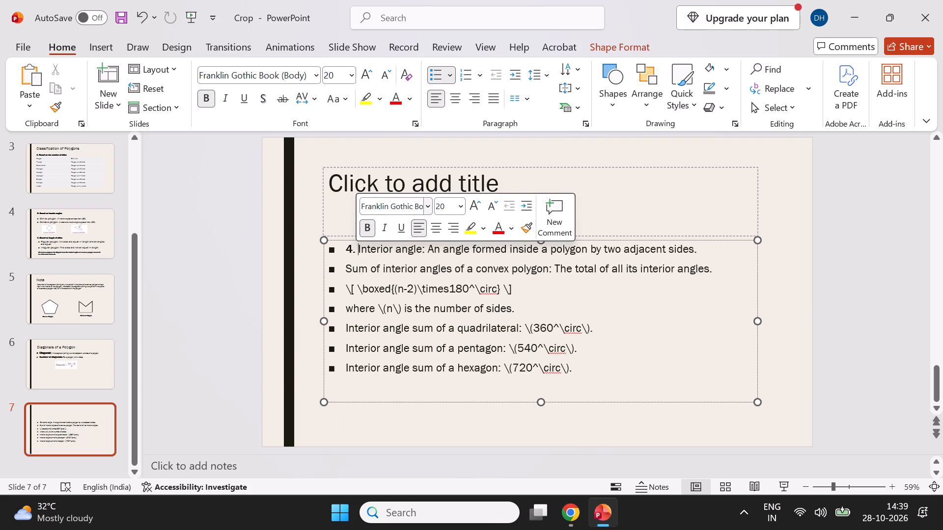
pyautogui.click(524, 177)
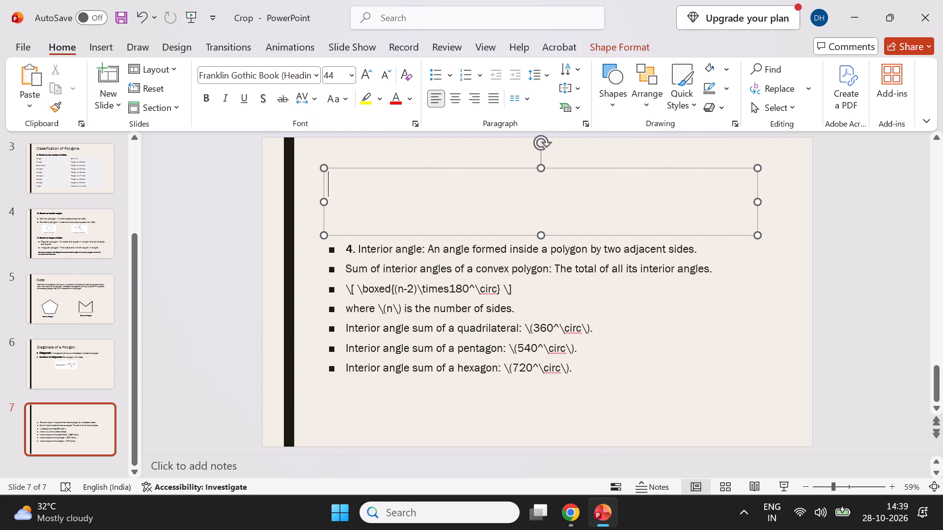
pyautogui.hotkey('ctrl', 'v')
pyautogui.click(351, 188)
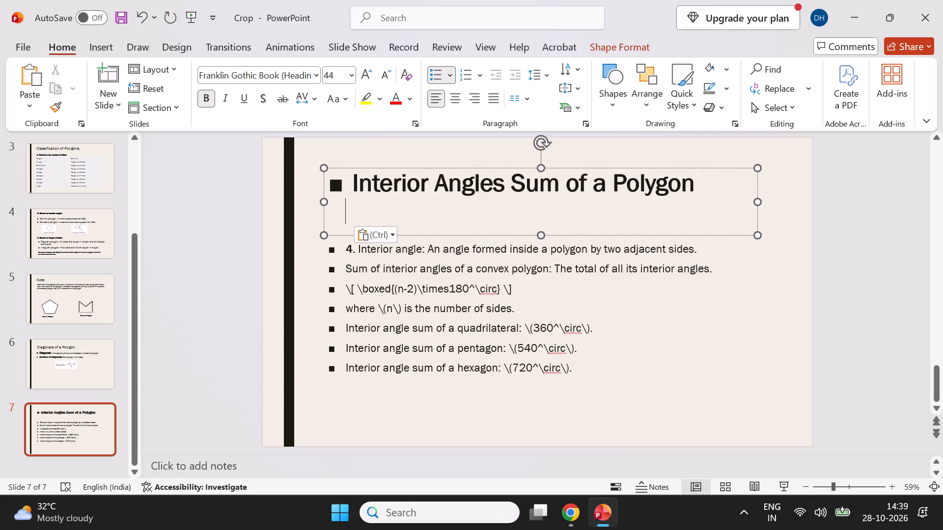
pyautogui.press('BackSpace')
pyautogui.press('BackSpace')
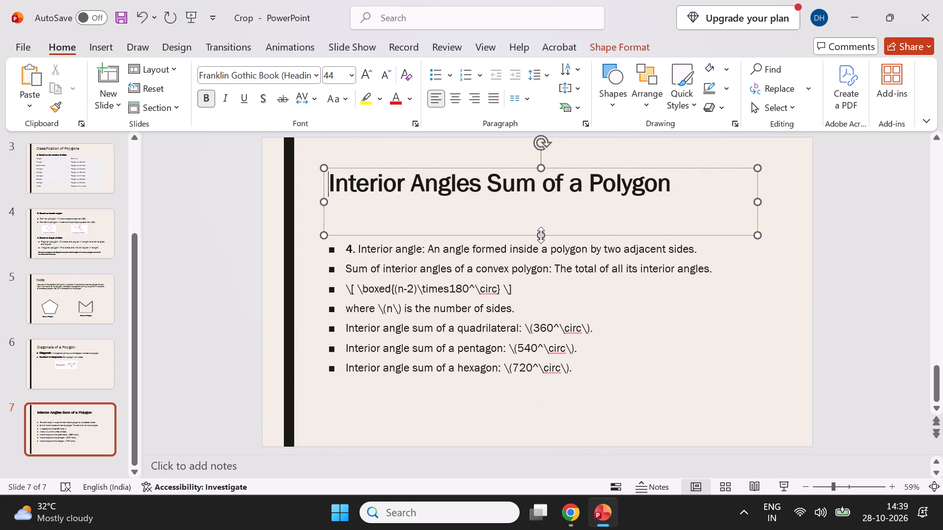
pyautogui.moveTo(541, 235); pyautogui.dragTo(540, 198)
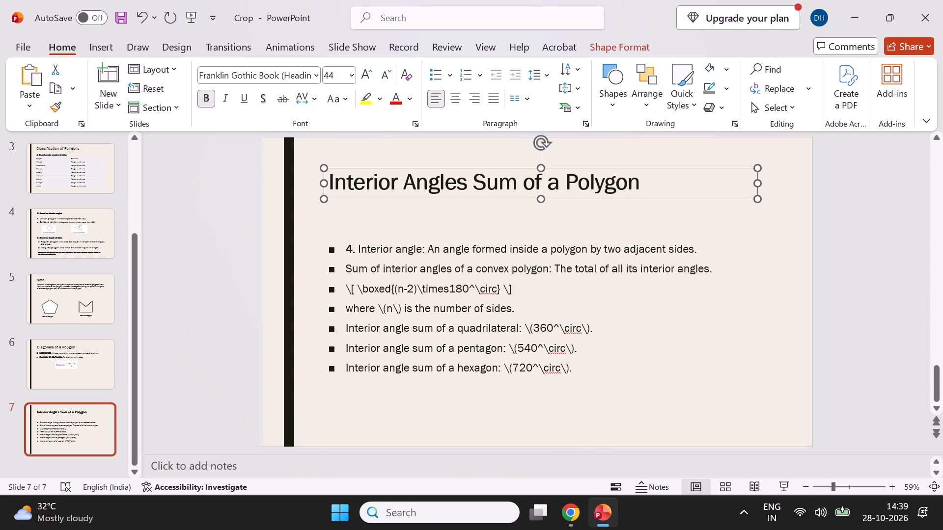
# Delete the interior angle definition from slide 7's body and remove the bullet from the "Sum of interior angles" line.
pyautogui.click(701, 251)
pyautogui.moveTo(701, 251); pyautogui.dragTo(299, 257)
pyautogui.press('BackSpace')
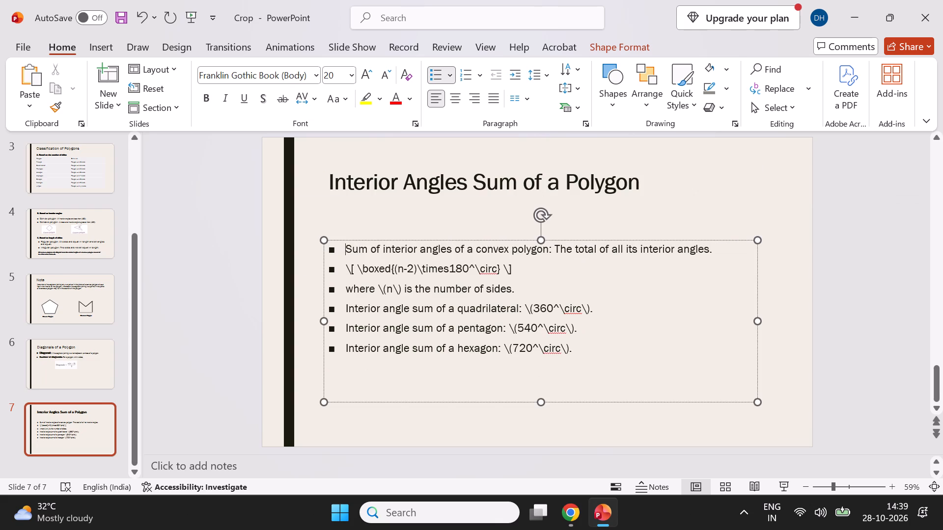
pyautogui.press('BackSpace')
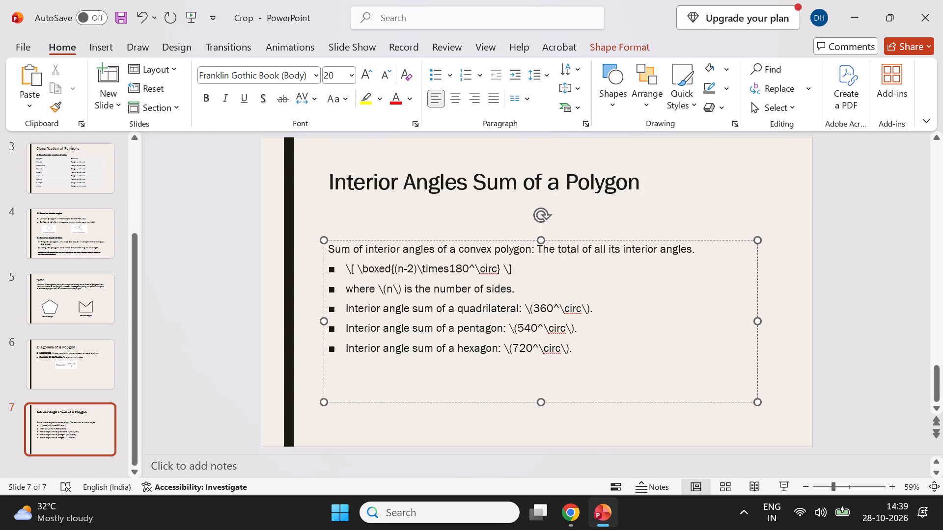
# Replace the colon after "convex polygon" in slide 7's first body line with " =".
pyautogui.click(535, 253)
pyautogui.press('BackSpace')
pyautogui.press('space')
pyautogui.write('=')
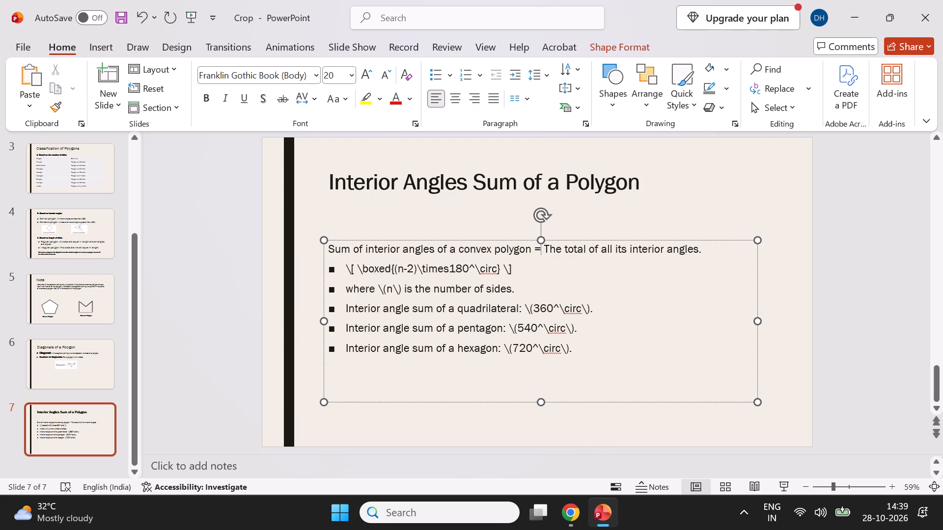
# Delete the raw boxed formula code line from slide 7 and remove the bullet from the "where" line below it.
pyautogui.moveTo(537, 267); pyautogui.dragTo(325, 273)
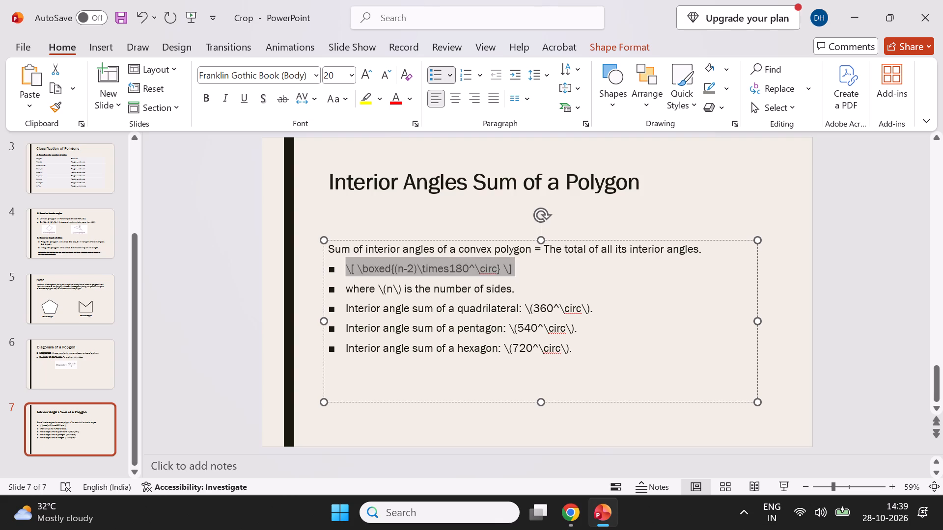
pyautogui.moveTo(325, 273); pyautogui.dragTo(325, 272)
pyautogui.press('BackSpace')
pyautogui.press('BackSpace')
pyautogui.press('BackSpace')
pyautogui.press('Return')
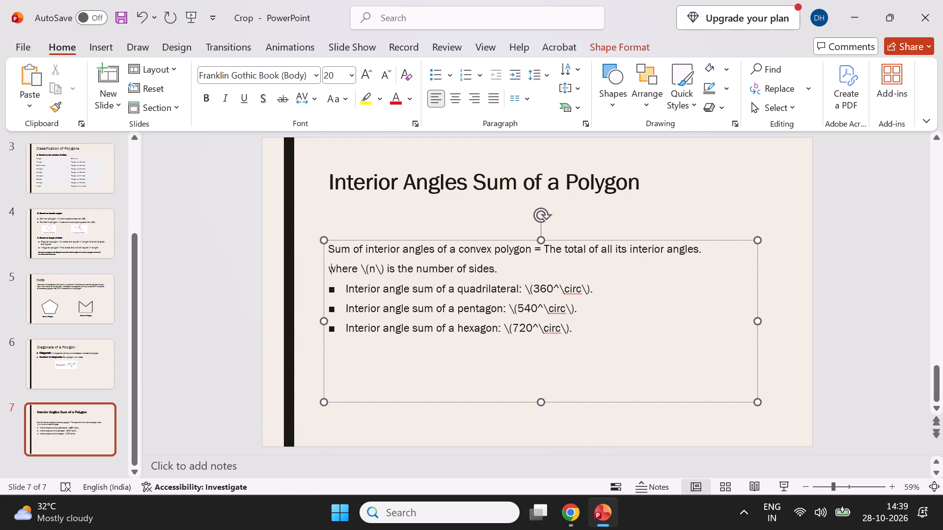
# Replace the raw code for n in slide 7's "where" line with a plain "n".
pyautogui.click(386, 270)
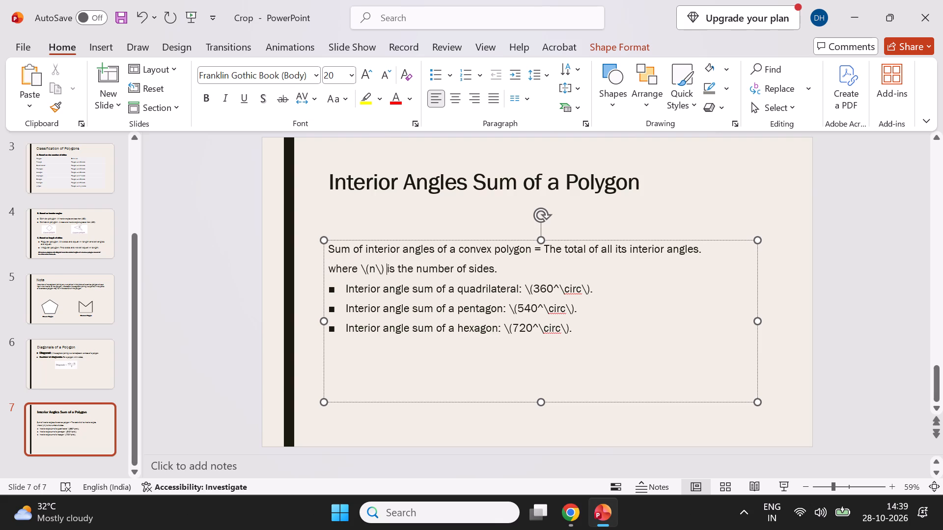
pyautogui.press('BackSpace')
pyautogui.press('BackSpace')
pyautogui.press('BackSpace')
pyautogui.press('BackSpace')
pyautogui.press('BackSpace')
pyautogui.press('BackSpace')
pyautogui.write('n')
pyautogui.press('space')
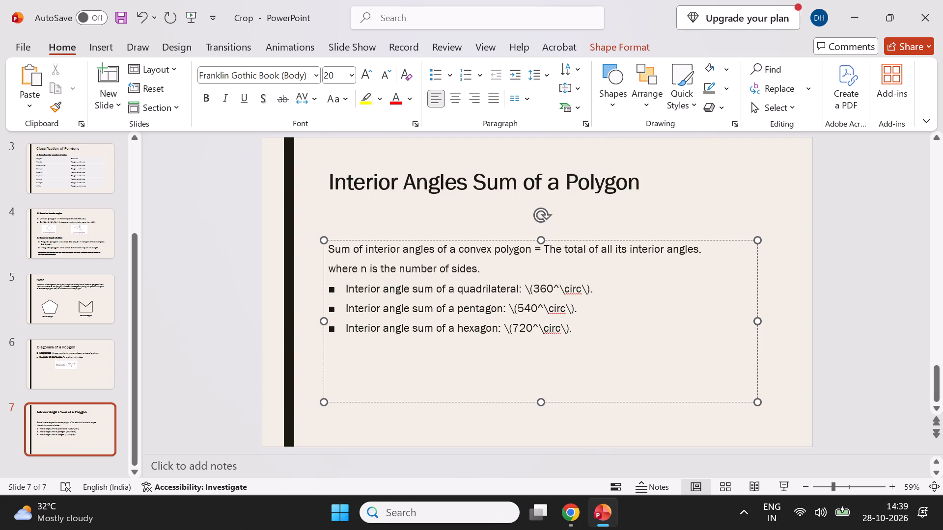
# Replace the raw code after "Interior angle sum of a quadrilateral:" on slide 7 with 360.
pyautogui.click(594, 290)
pyautogui.press('BackSpace')
pyautogui.press('BackSpace')
pyautogui.press('BackSpace')
pyautogui.press('BackSpace')
pyautogui.press('BackSpace')
pyautogui.press('BackSpace')
pyautogui.press('BackSpace')
pyautogui.press('BackSpace')
pyautogui.press('BackSpace')
pyautogui.press('BackSpace')
pyautogui.press('BackSpace')
pyautogui.press('BackSpace')
pyautogui.press('BackSpace')
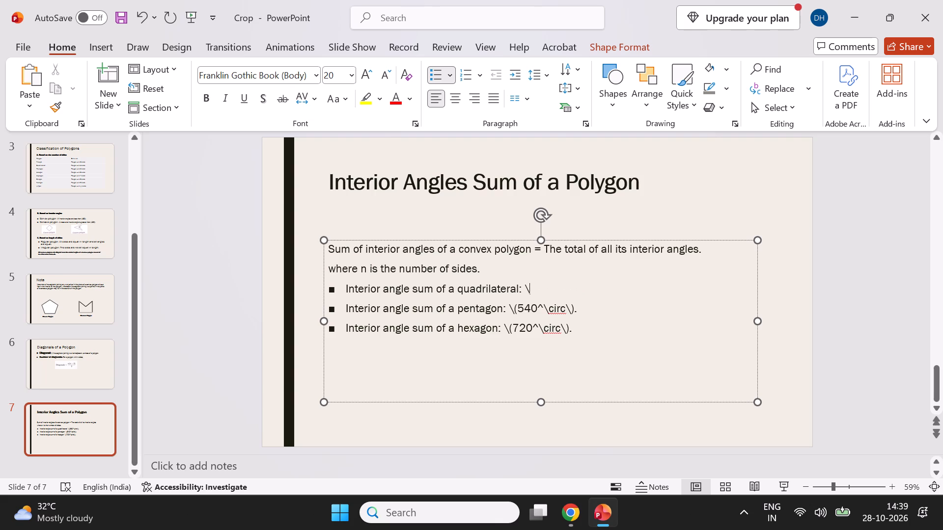
pyautogui.press('BackSpace')
pyautogui.write('260')
pyautogui.press('BackSpace')
pyautogui.press('BackSpace')
pyautogui.press('BackSpace')
pyautogui.write('360')
# Search Google in a new Chrome tab for "shortcut for degree symbol" and look through the Windows shortcuts.
pyautogui.hotkey('alt', 'Tab')
pyautogui.click(786, 17)
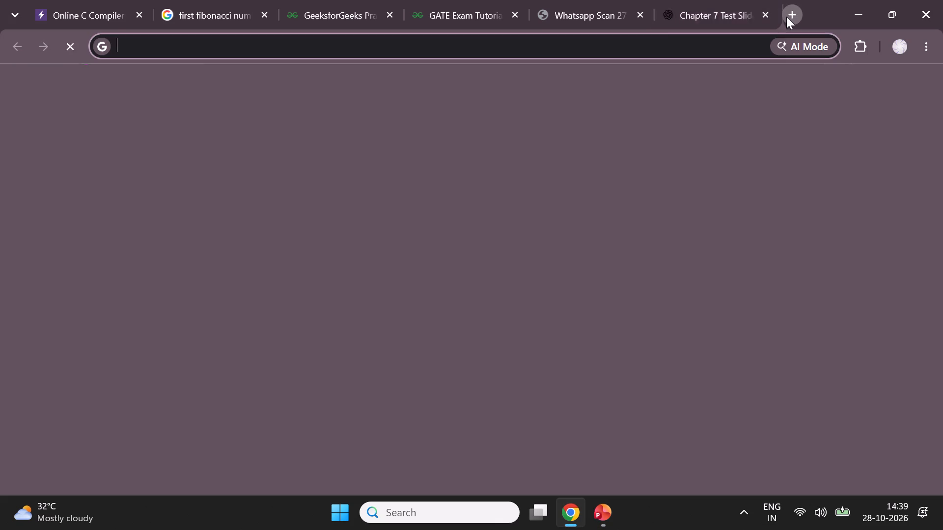
pyautogui.write('shortcut for degree')
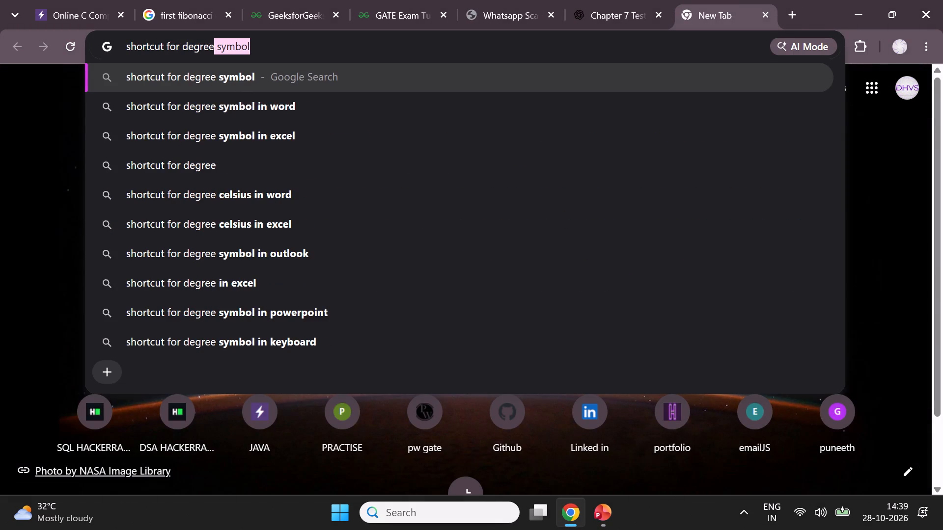
pyautogui.press('Return')
pyautogui.scroll(-1, 402, 368)
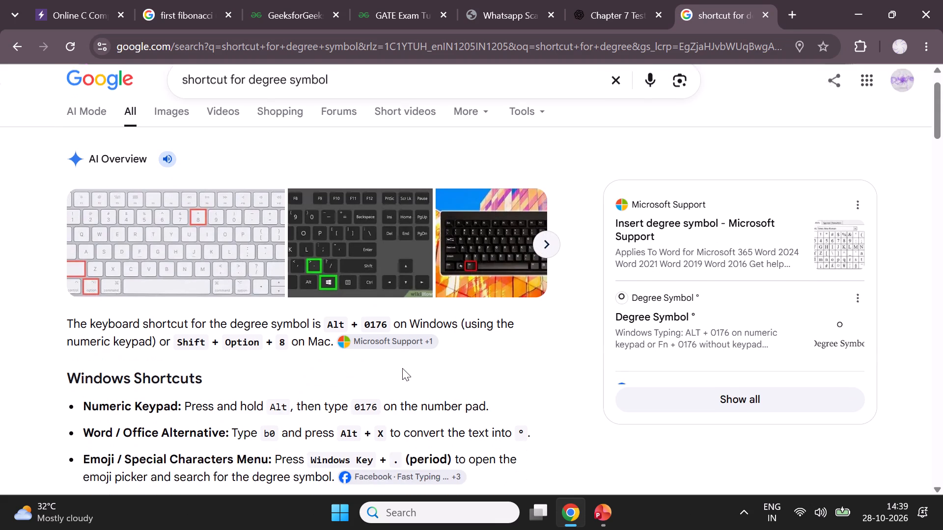
pyautogui.scroll(-1, 402, 368)
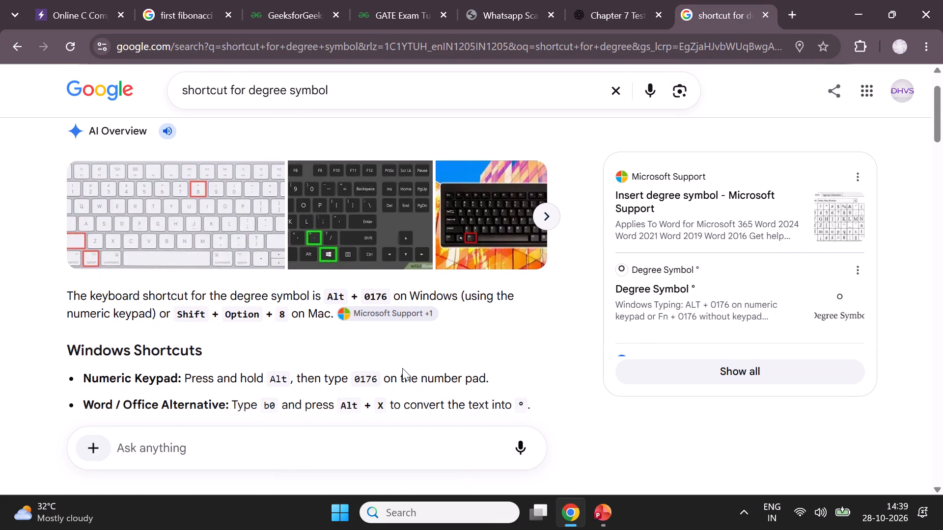
pyautogui.scroll(-3, 402, 368)
# Read through the search result's listed Windows methods for entering the degree symbol.
pyautogui.scroll(-2, 402, 368)
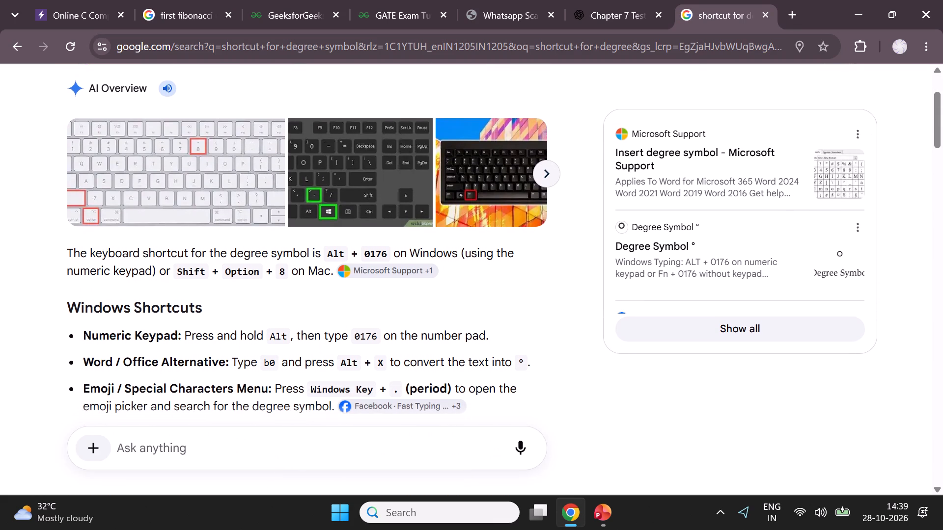
pyautogui.scroll(-3, 402, 368)
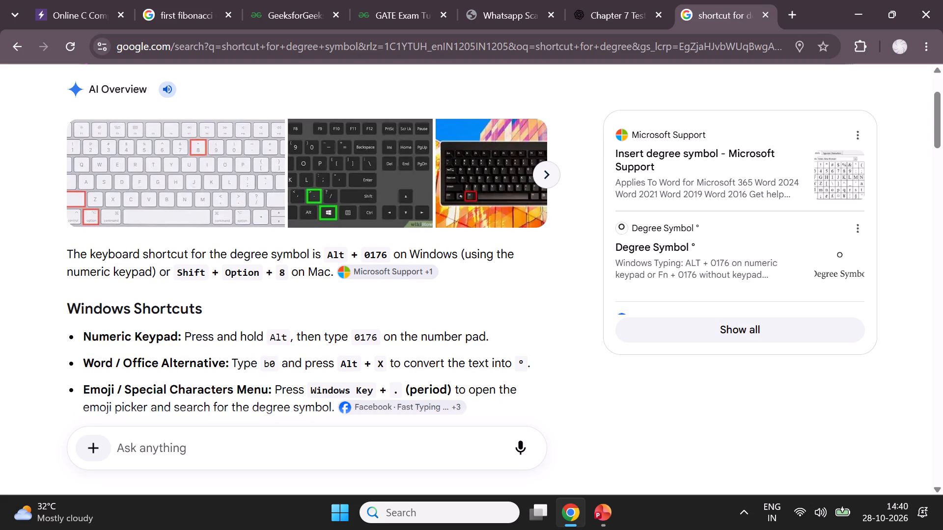
pyautogui.scroll(-2, 402, 368)
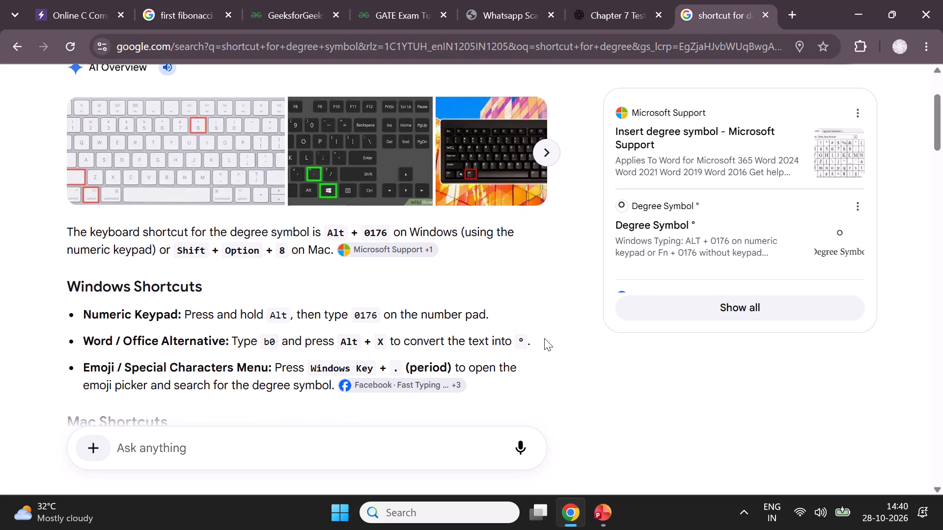
pyautogui.scroll(1, 544, 338)
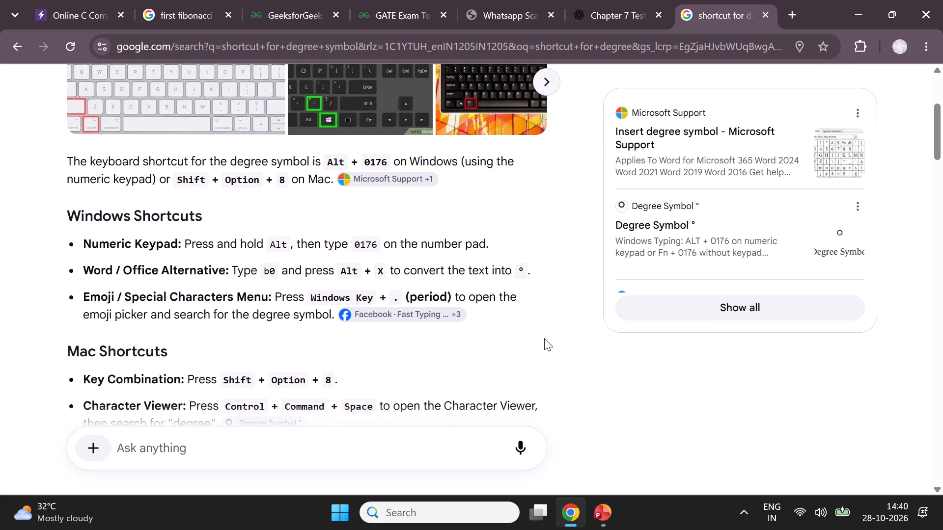
pyautogui.scroll(2, 544, 338)
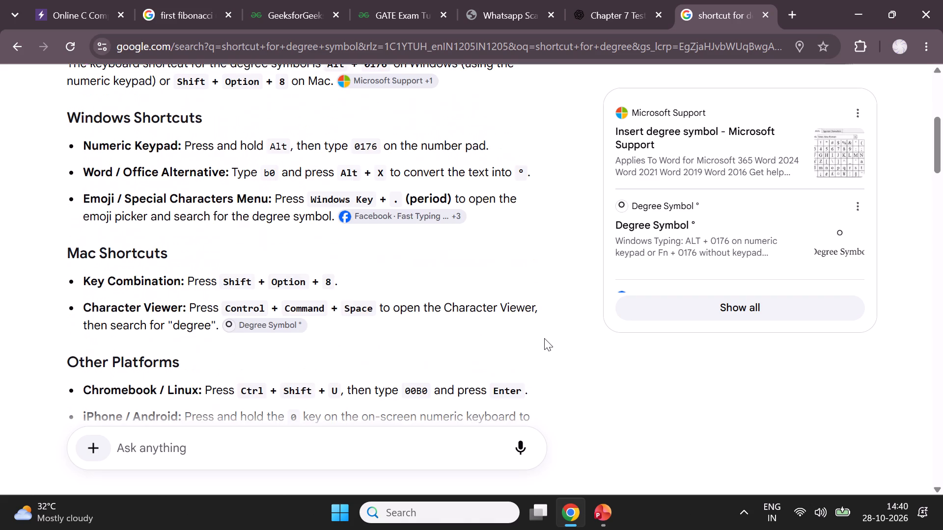
pyautogui.scroll(2, 544, 338)
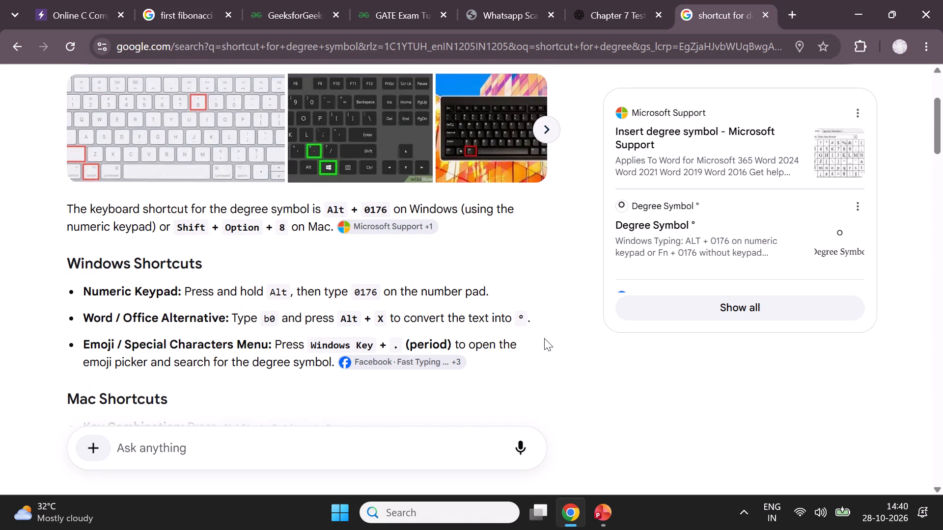
pyautogui.hscroll(1, 544, 338)
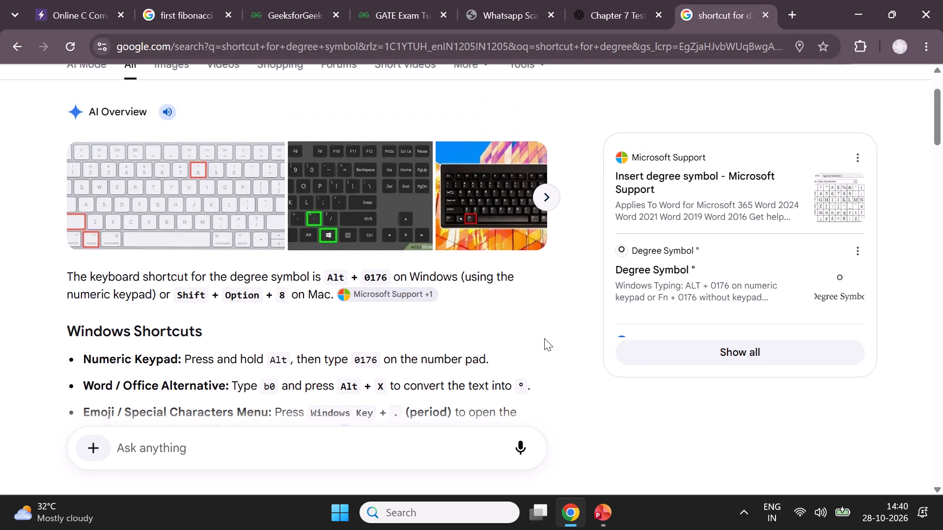
pyautogui.hscroll(1, 544, 338)
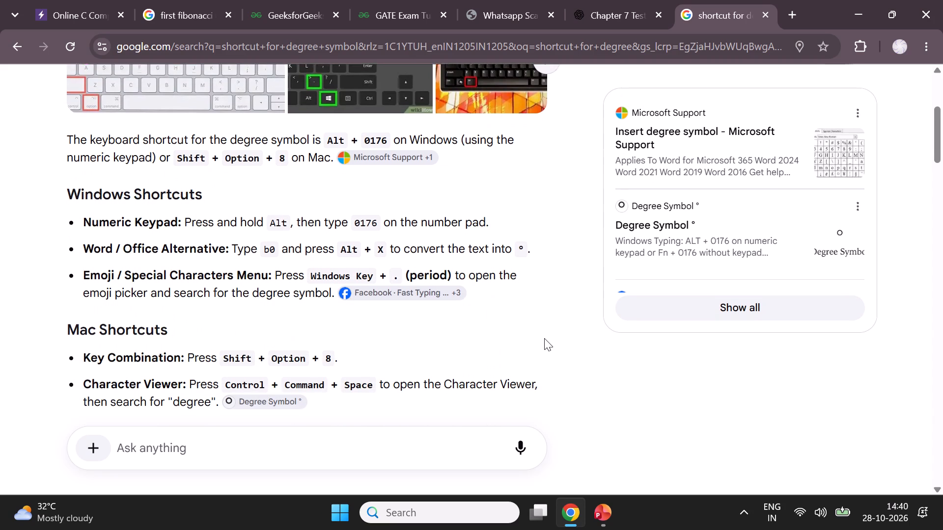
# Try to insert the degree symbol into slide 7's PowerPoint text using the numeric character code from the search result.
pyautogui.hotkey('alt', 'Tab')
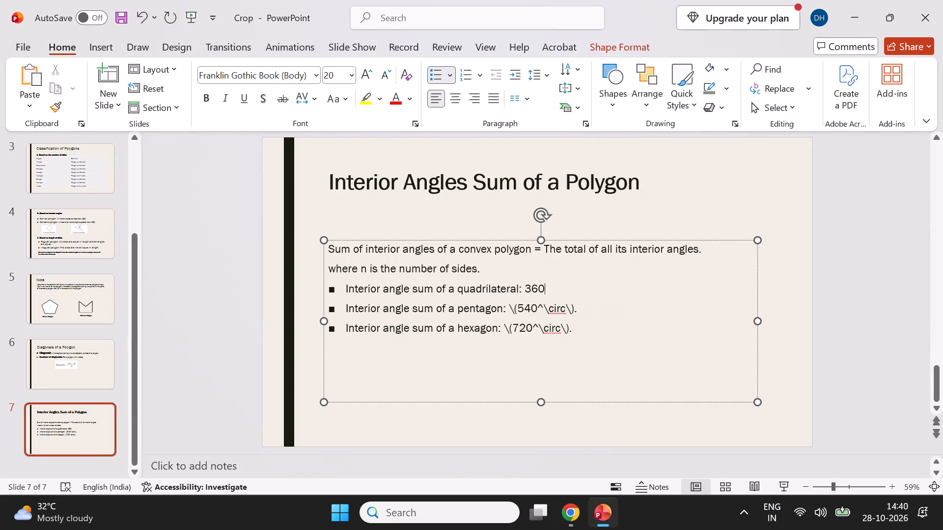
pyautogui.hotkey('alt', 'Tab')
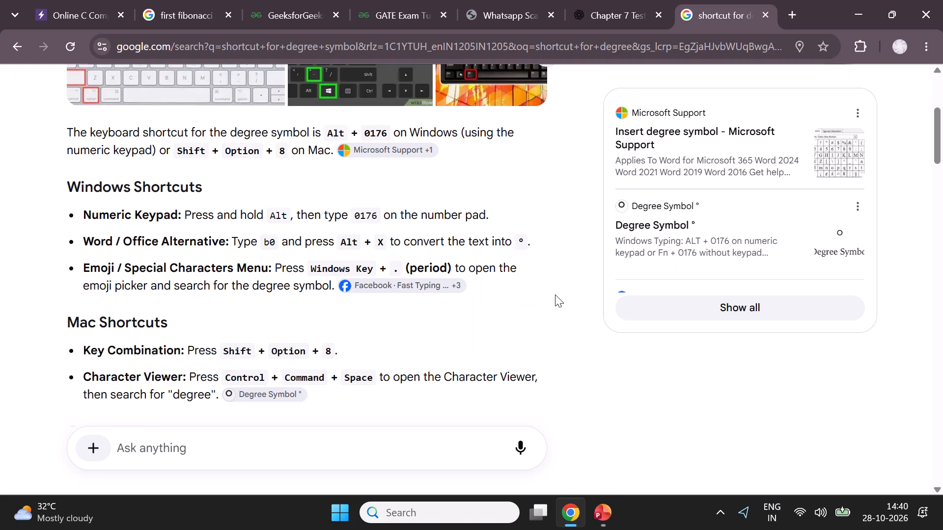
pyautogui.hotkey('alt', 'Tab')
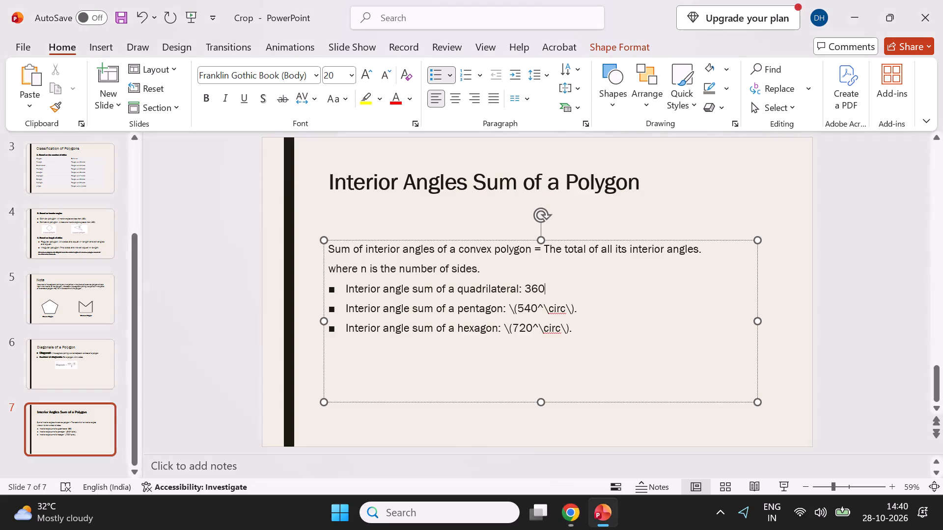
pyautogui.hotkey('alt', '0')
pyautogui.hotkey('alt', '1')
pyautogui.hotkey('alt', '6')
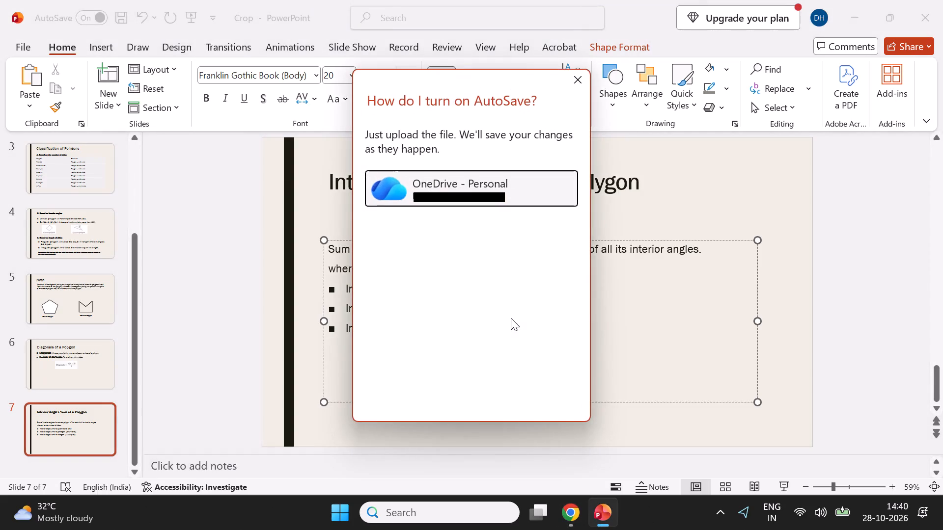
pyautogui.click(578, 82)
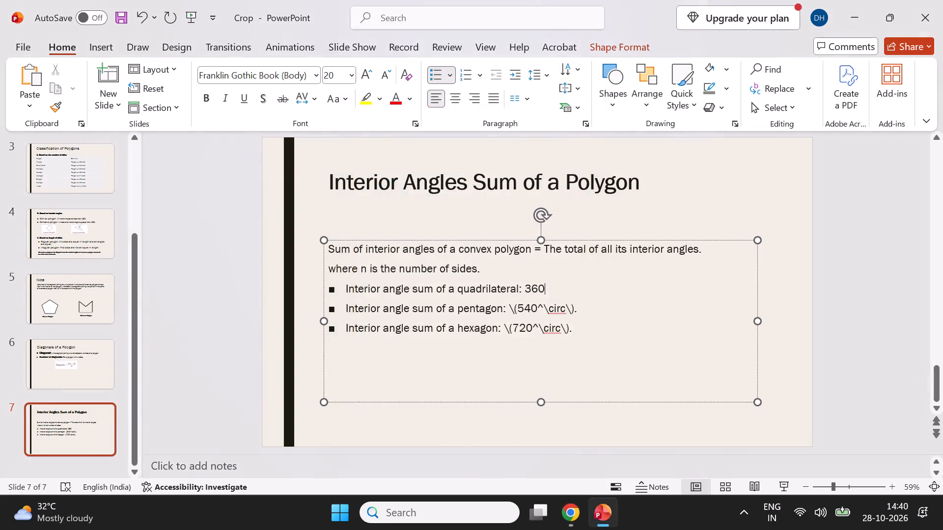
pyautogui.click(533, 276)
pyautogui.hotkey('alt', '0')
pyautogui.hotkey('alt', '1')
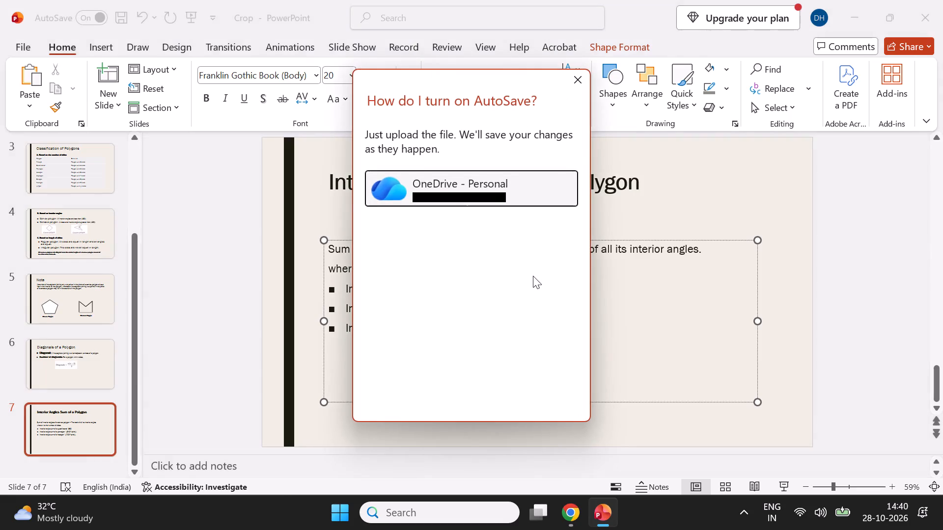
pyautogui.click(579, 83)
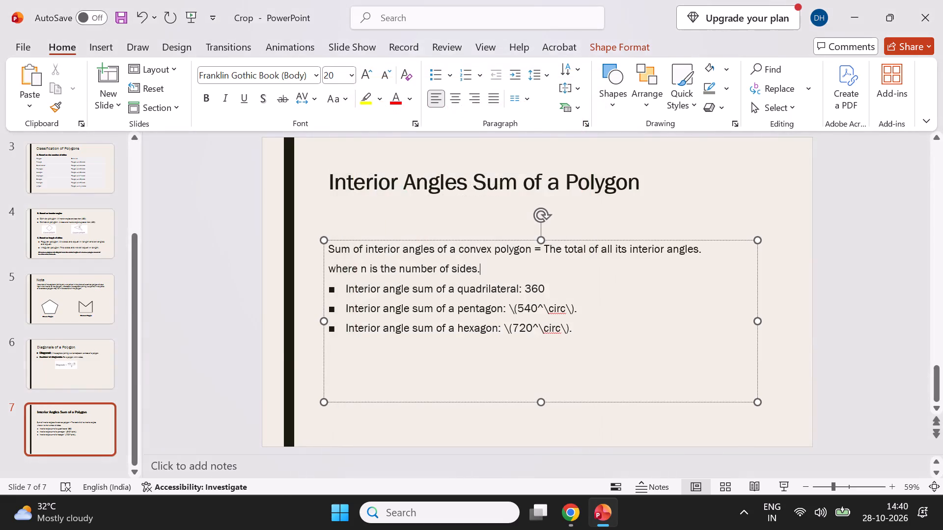
# Copy the ° character from the Google result in Chrome and paste it after 360 in slide 7's quadrilateral line.
pyautogui.hotkey('alt', 'Tab')
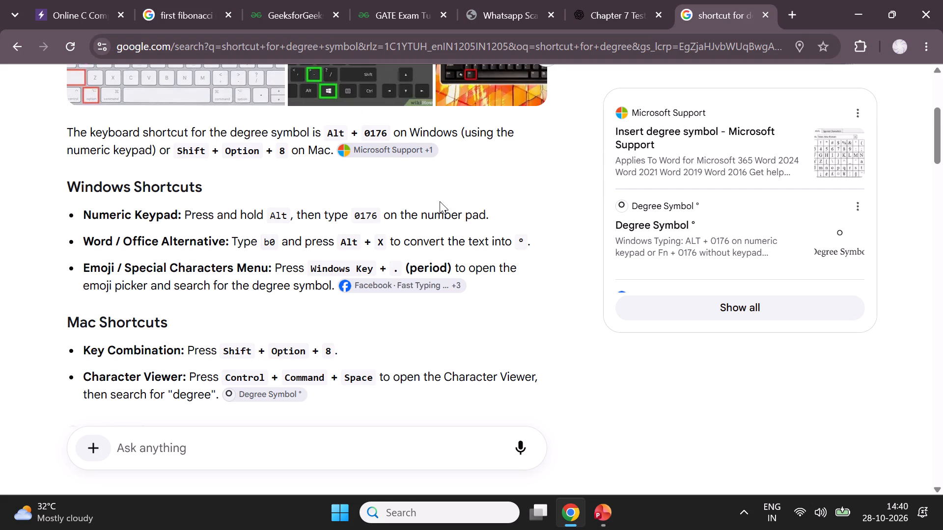
pyautogui.moveTo(523, 240); pyautogui.dragTo(514, 240)
pyautogui.hotkey('ctrl', 'c')
pyautogui.hotkey('alt', 'Tab')
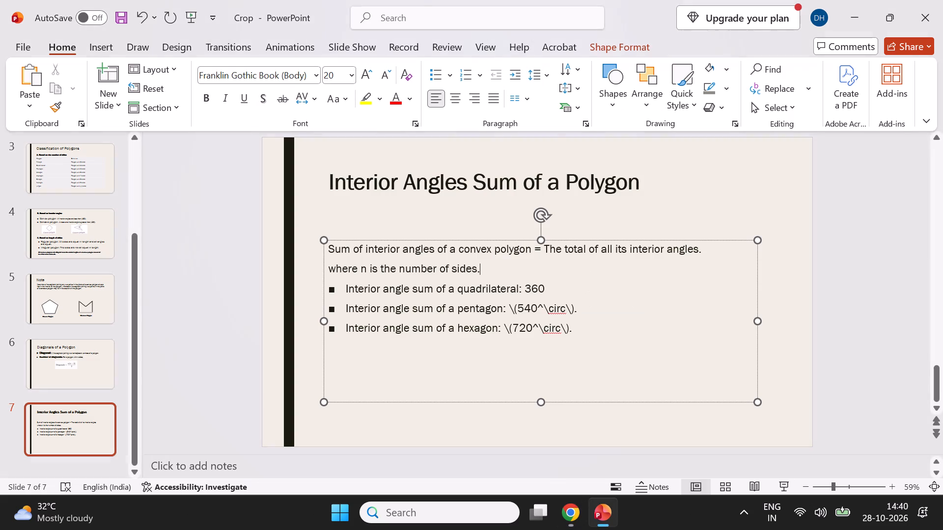
pyautogui.click(565, 290)
pyautogui.hotkey('alt', 'x')
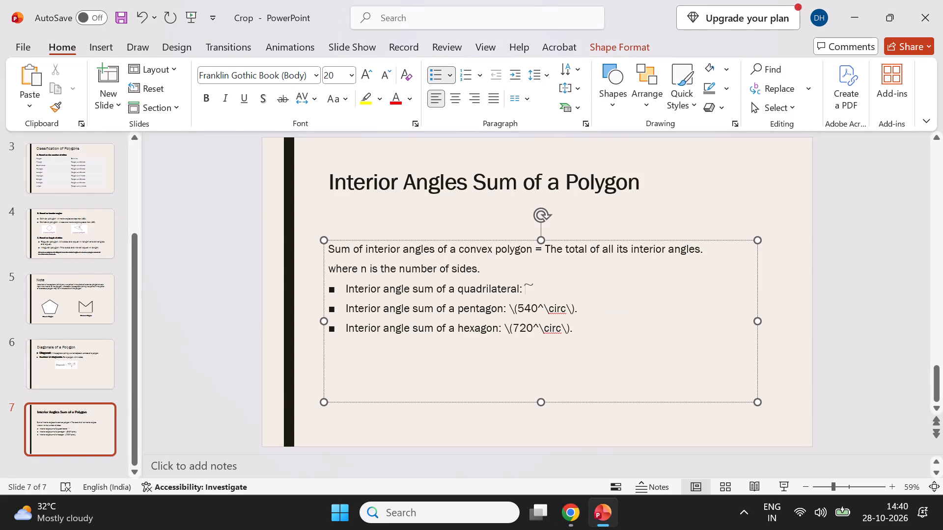
pyautogui.hotkey('ctrl', 'z')
pyautogui.hotkey('ctrl', 'v')
pyautogui.click(621, 295)
# Replace the raw code after "Interior angle sum of a hexagon:" on slide 7 with 720°.
pyautogui.click(586, 334)
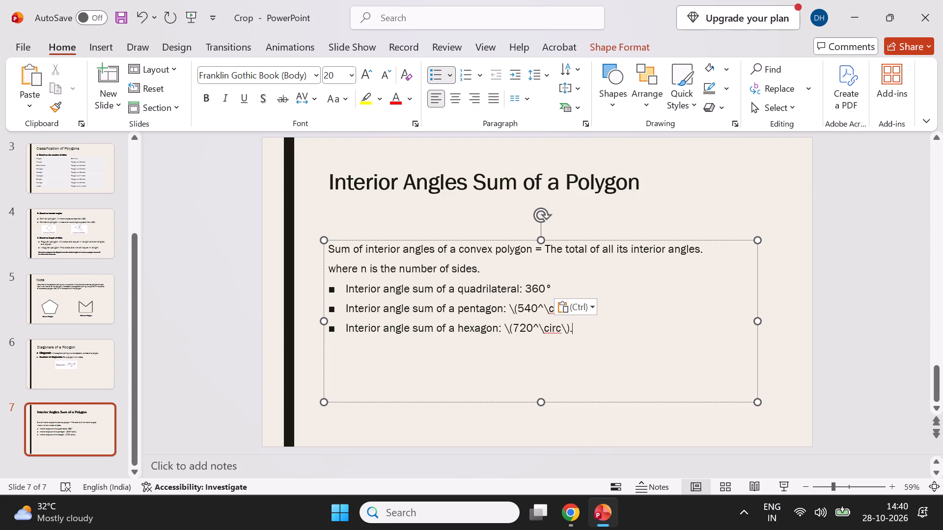
pyautogui.press('BackSpace')
pyautogui.press('BackSpace')
pyautogui.press('BackSpace')
pyautogui.press('BackSpace')
pyautogui.press('BackSpace')
pyautogui.press('BackSpace')
pyautogui.press('BackSpace')
pyautogui.press('BackSpace')
pyautogui.press('BackSpace')
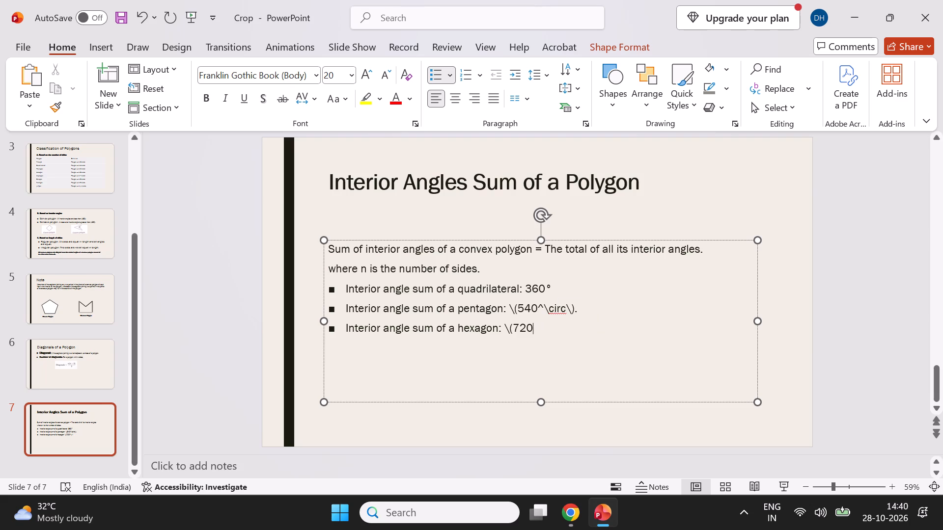
pyautogui.hotkey('ctrl', 'v')
pyautogui.press('Left')
pyautogui.press('Left')
pyautogui.press('Left')
pyautogui.press('Left')
pyautogui.press('Left')
pyautogui.press('Right')
pyautogui.press('BackSpace')
pyautogui.press('BackSpace')
# Replace the raw code after "Interior angle sum of a pentagon:" on slide 7 with 540°.
pyautogui.click(600, 308)
pyautogui.press('BackSpace')
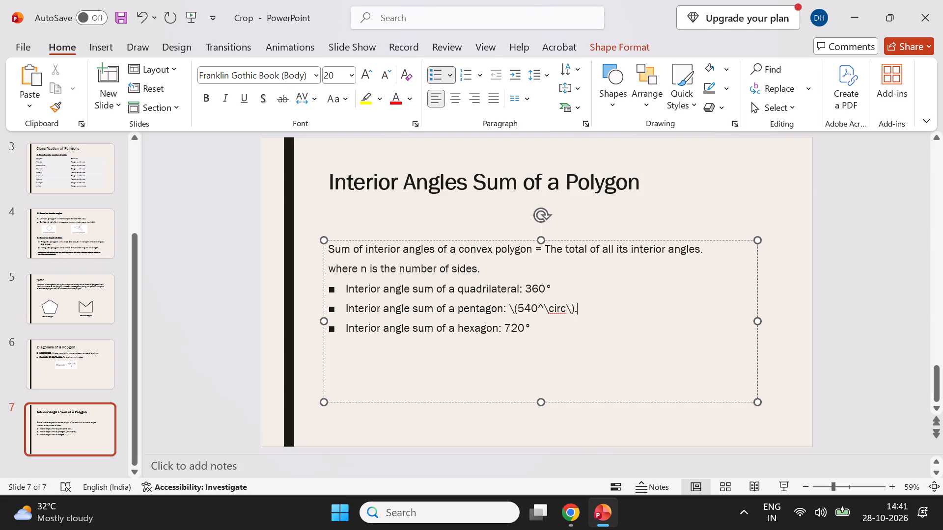
pyautogui.press('BackSpace')
pyautogui.press('BackSpace')
pyautogui.press('BackSpace')
pyautogui.press('BackSpace')
pyautogui.press('BackSpace')
pyautogui.press('BackSpace')
pyautogui.press('BackSpace')
pyautogui.press('BackSpace')
pyautogui.press('BackSpace')
pyautogui.hotkey('ctrl', 'v')
pyautogui.press('Left')
pyautogui.press('Left')
pyautogui.press('Left')
pyautogui.press('Left')
pyautogui.press('Left')
pyautogui.press('Right')
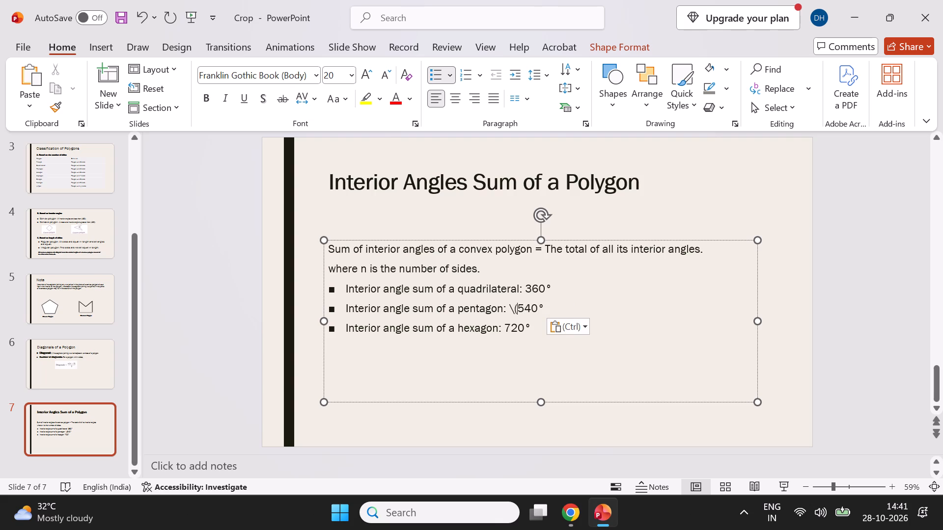
pyautogui.press('BackSpace')
pyautogui.press('BackSpace')
pyautogui.click(639, 329)
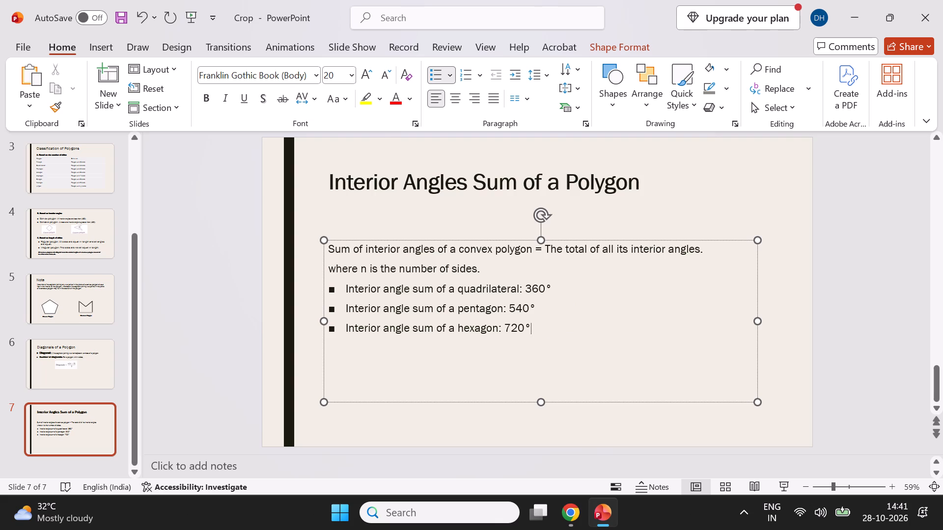
# Insert three blank lines between slide 7's "where n is the number of sides." line and the bulleted angle sums.
pyautogui.click(505, 272)
pyautogui.press('Return')
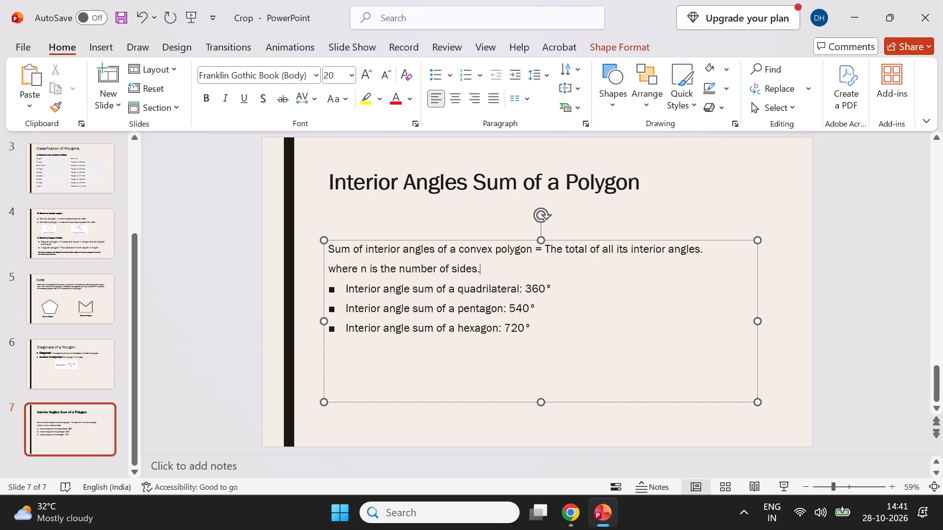
pyautogui.press('Return')
pyautogui.press('Return')
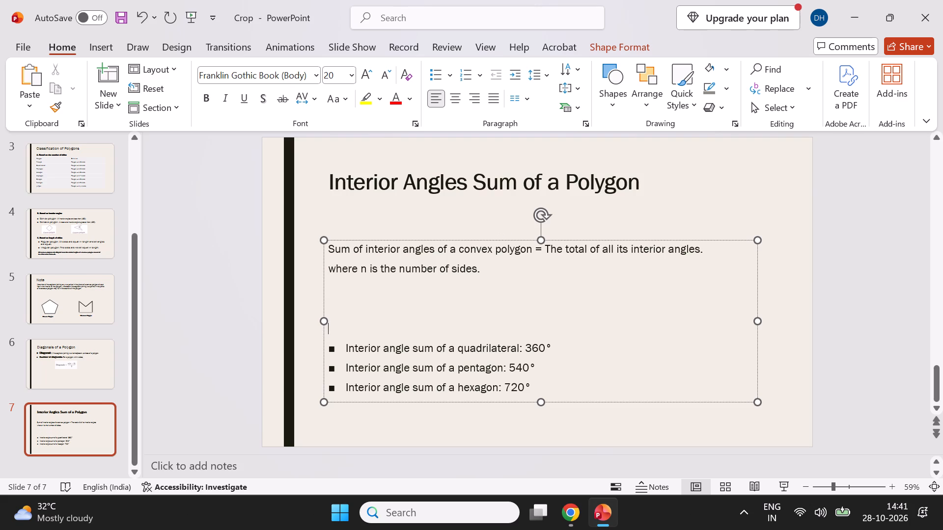
# Move slide 7's body text box up to just below the title and extend its lower edge nearly to the slide bottom.
pyautogui.moveTo(499, 237); pyautogui.dragTo(496, 201)
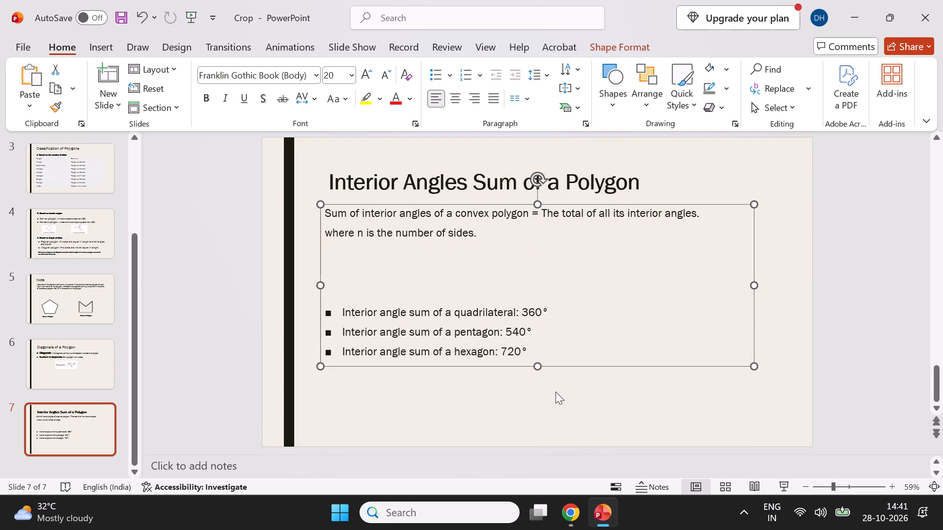
pyautogui.moveTo(538, 367); pyautogui.dragTo(541, 439)
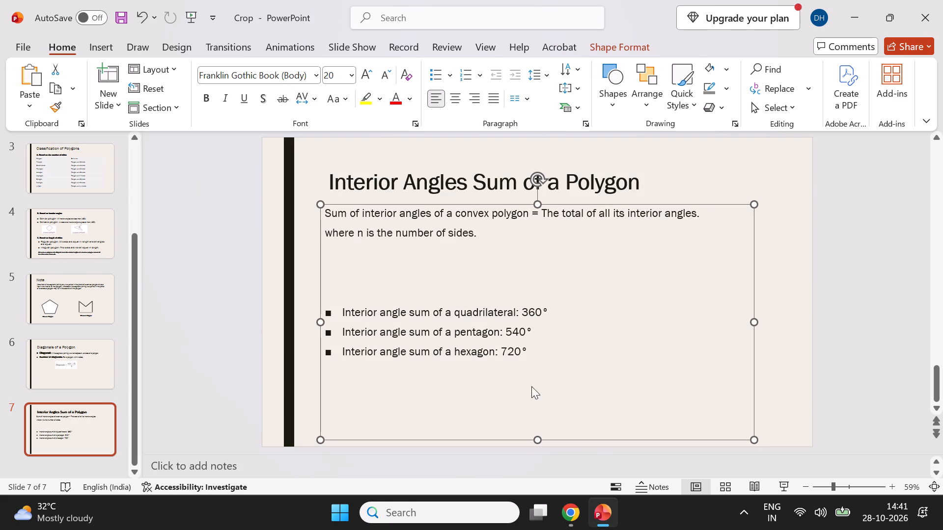
# Add four more blank lines above the bulleted angle sums on slide 7.
pyautogui.click(412, 293)
pyautogui.press('Return')
pyautogui.press('Return')
pyautogui.press('Return')
pyautogui.press('Return')
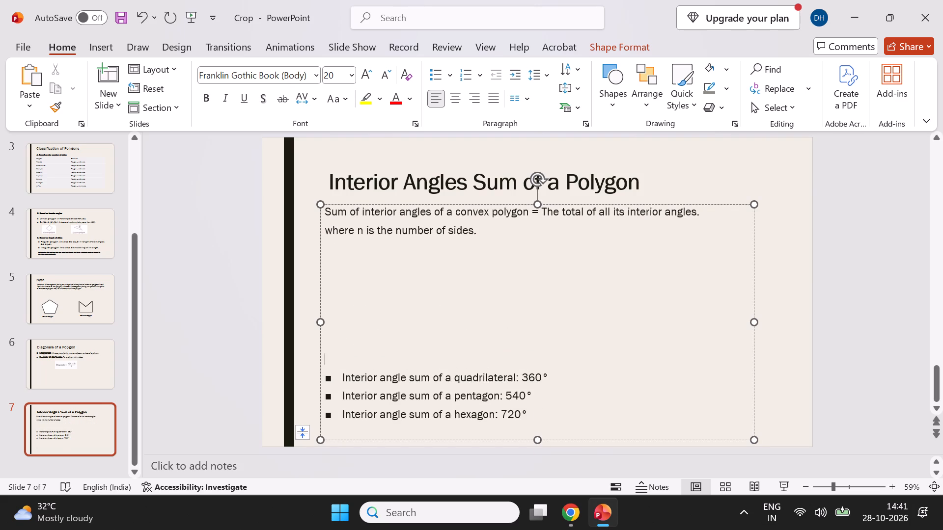
pyautogui.hotkey('alt', 'Tab')
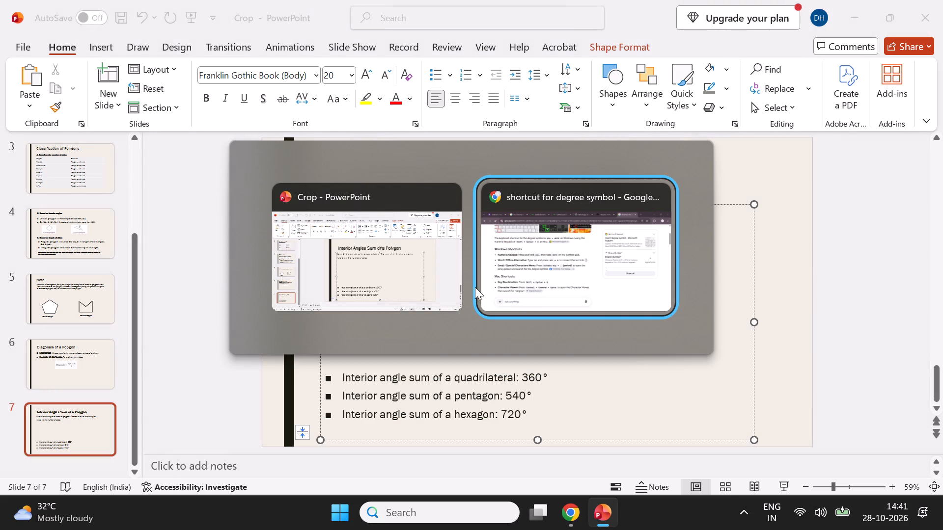
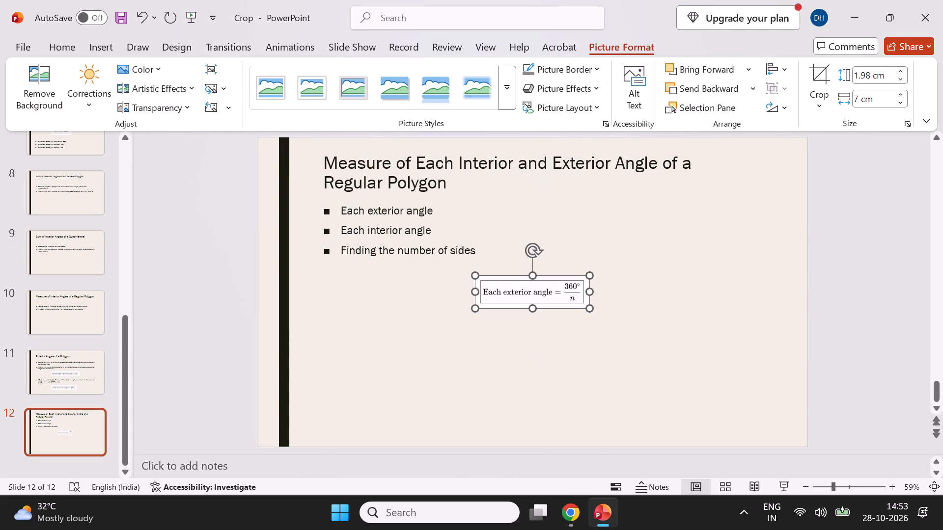
pyautogui.moveTo(529, 298); pyautogui.dragTo(403, 317)
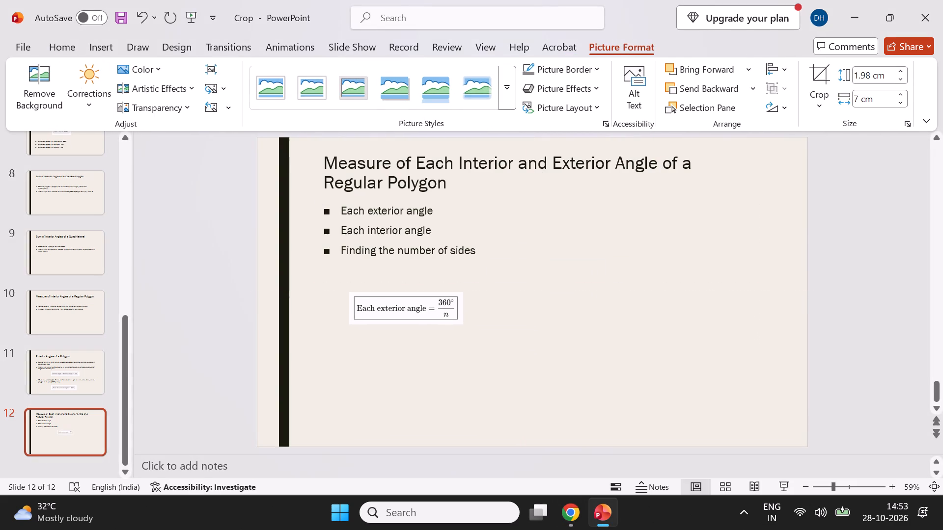
pyautogui.moveTo(403, 317); pyautogui.dragTo(381, 314)
pyautogui.moveTo(440, 326); pyautogui.dragTo(455, 349)
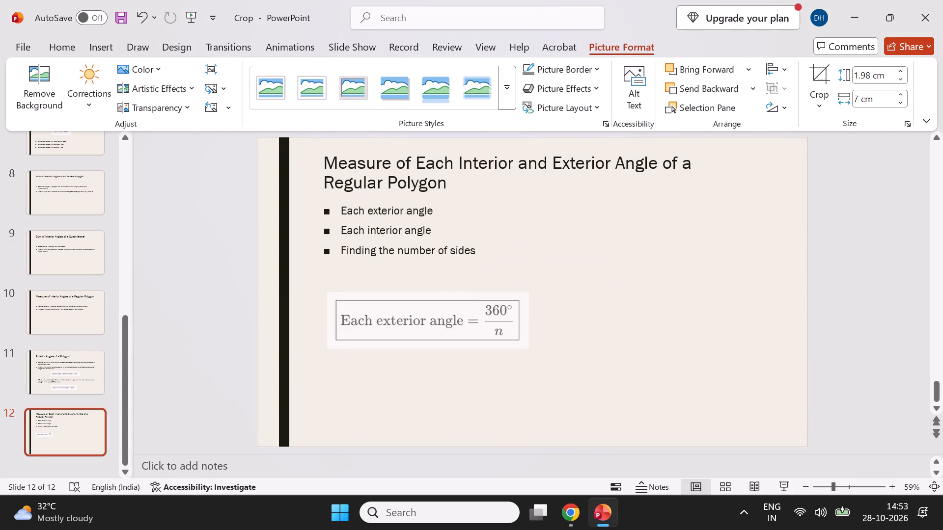
pyautogui.moveTo(455, 349); pyautogui.dragTo(430, 331)
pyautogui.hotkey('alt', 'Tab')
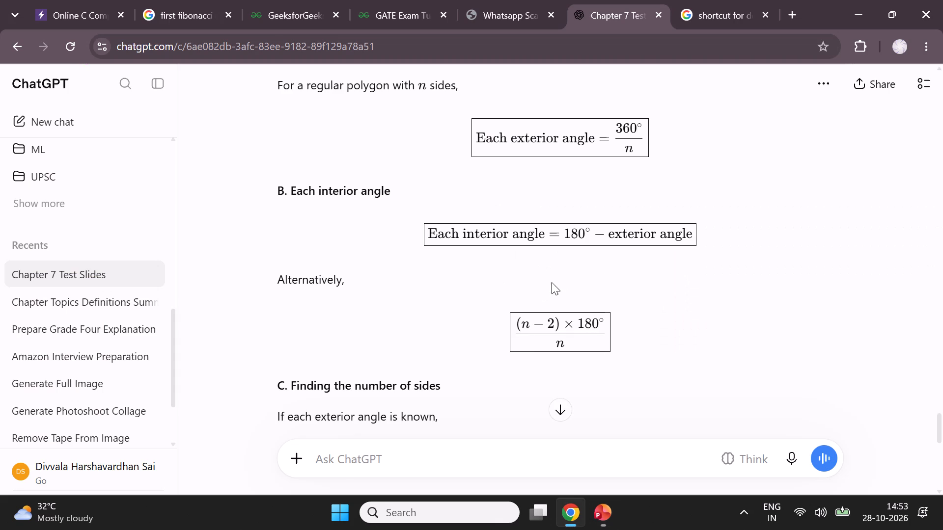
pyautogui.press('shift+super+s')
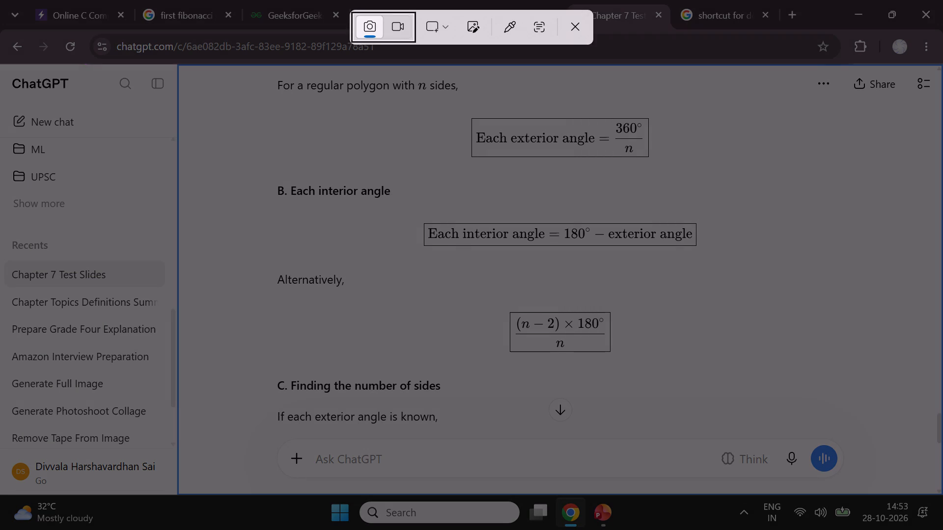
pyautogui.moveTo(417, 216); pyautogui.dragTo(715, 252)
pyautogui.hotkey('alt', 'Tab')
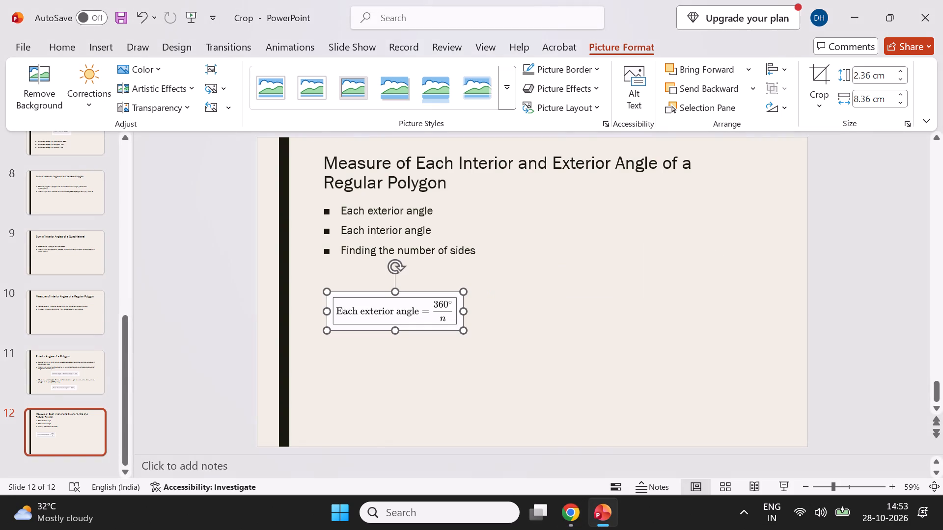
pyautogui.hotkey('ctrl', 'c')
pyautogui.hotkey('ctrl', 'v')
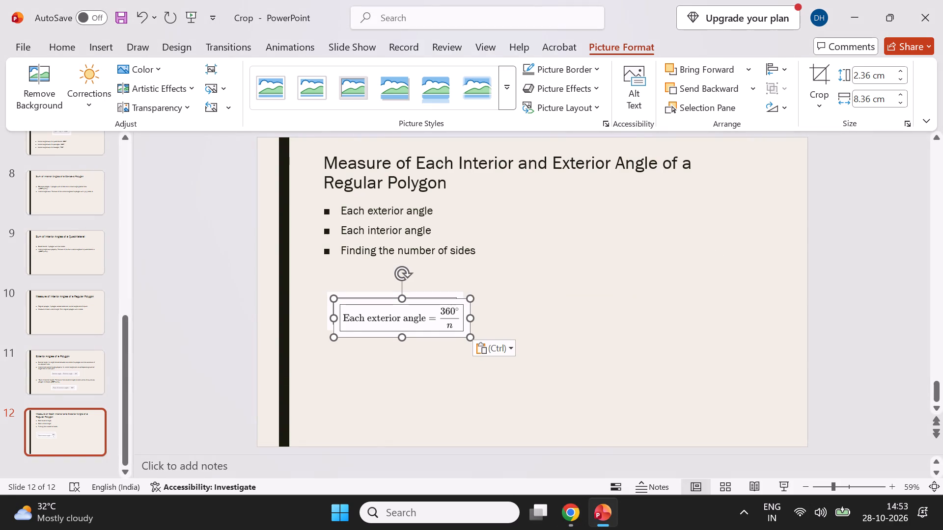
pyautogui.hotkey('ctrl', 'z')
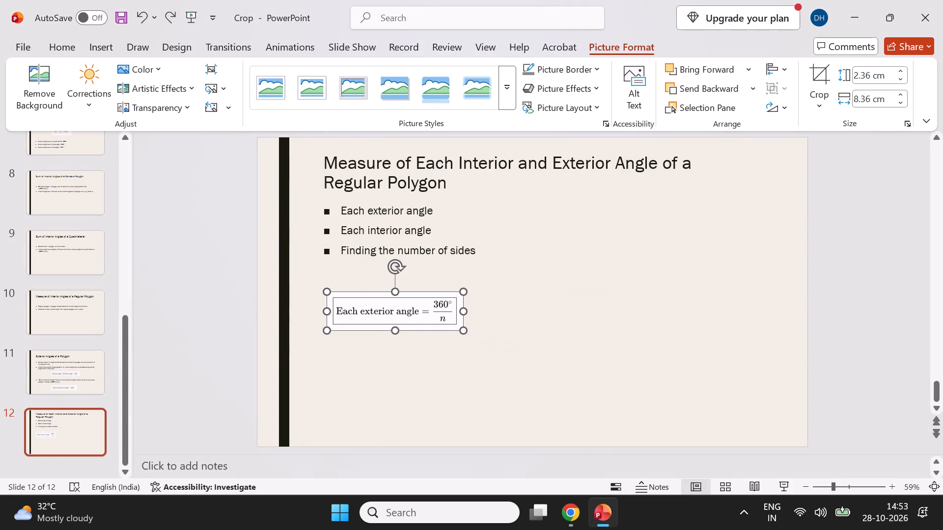
# Snip ChatGPT's boxed "Each interior angle = 180° − exterior angle" formula and place it beside slide 12's exterior-angle formula in PowerPoint, enlarged to about 14.1 cm wide.
pyautogui.hotkey('alt', 'Tab')
pyautogui.press('shift+super+s')
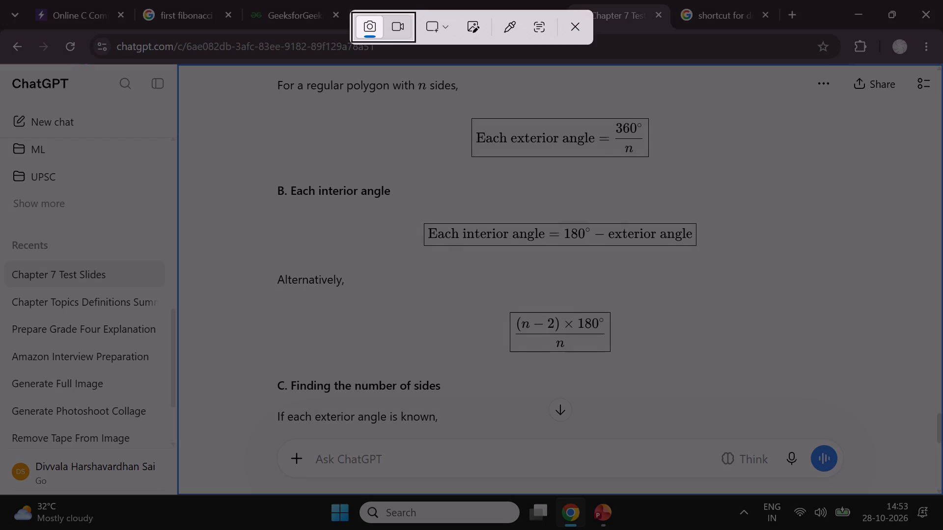
pyautogui.moveTo(414, 215); pyautogui.dragTo(703, 253)
pyautogui.hotkey('alt', 'Tab')
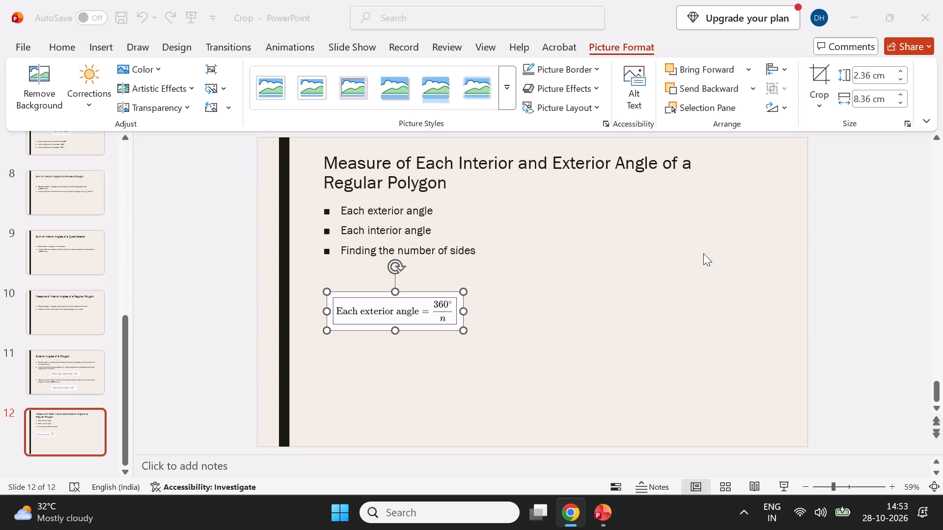
pyautogui.click(607, 373)
pyautogui.hotkey('ctrl', 'v')
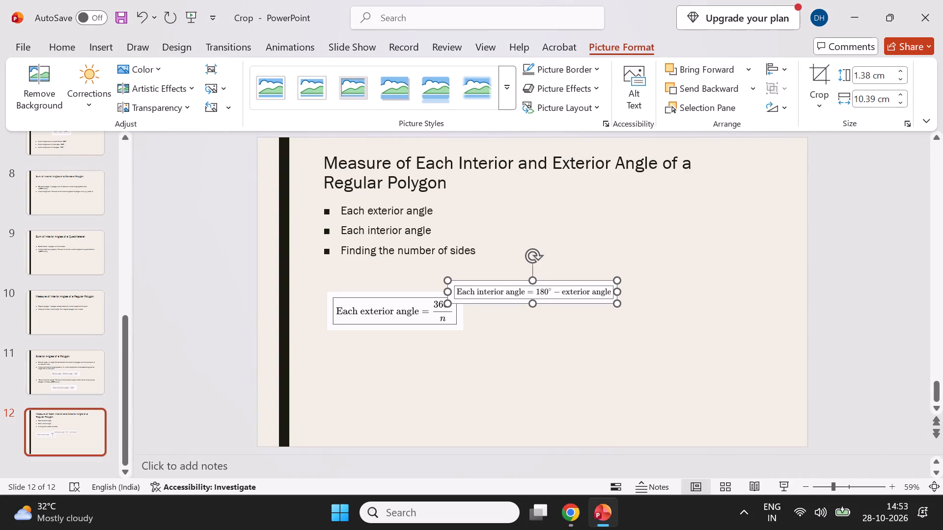
pyautogui.moveTo(508, 293); pyautogui.dragTo(601, 307)
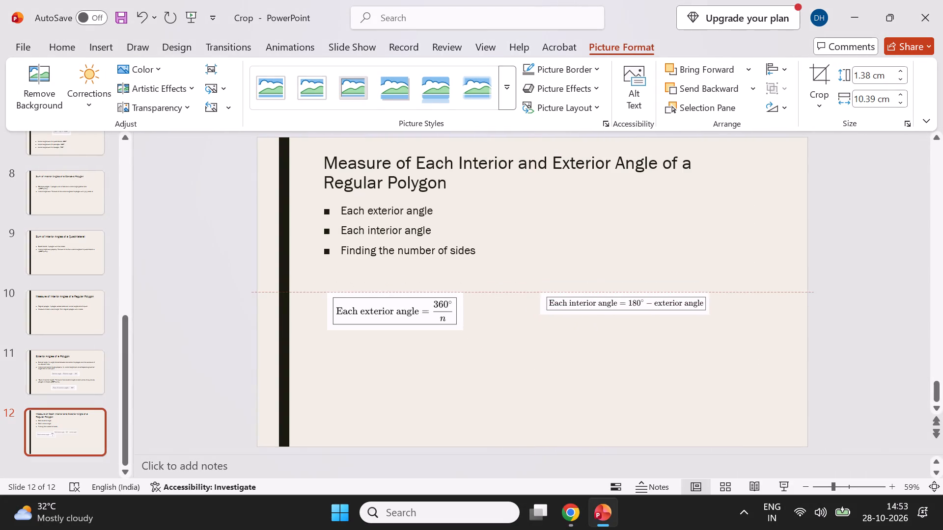
pyautogui.moveTo(601, 307); pyautogui.dragTo(619, 312)
pyautogui.moveTo(561, 298); pyautogui.dragTo(548, 289)
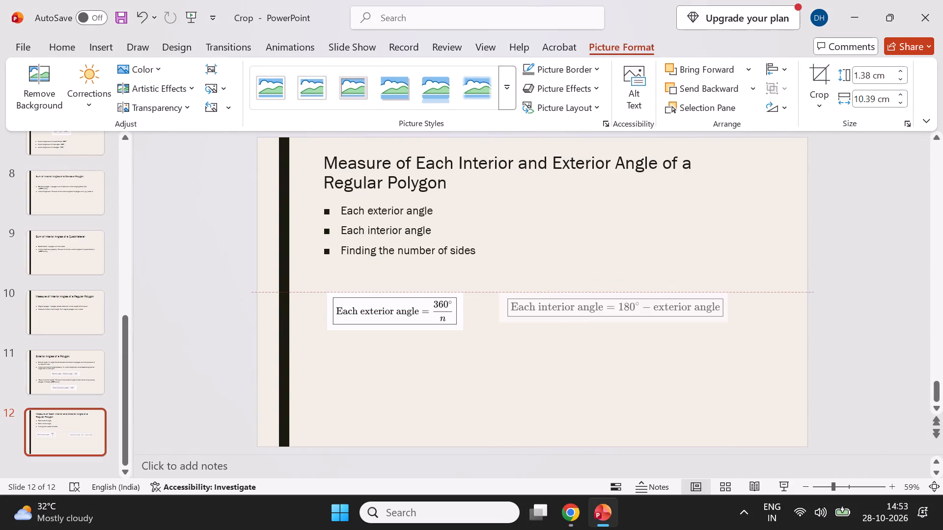
pyautogui.moveTo(548, 289); pyautogui.dragTo(549, 289)
# Snip ChatGPT's alternative boxed formula "(n − 2) × 180°/n" and place it centred below the interior-angle formula on slide 12 in PowerPoint.
pyautogui.hotkey('alt', 'Tab')
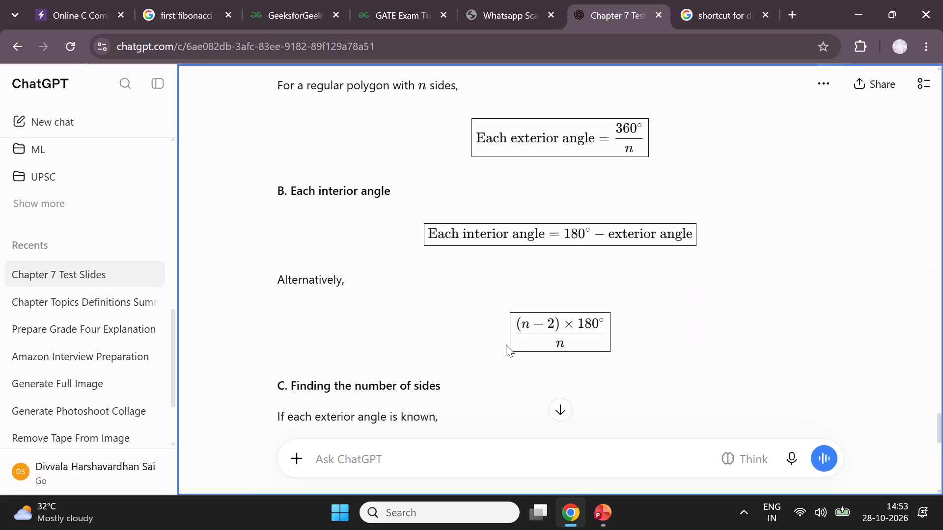
pyautogui.press('shift+super+s')
pyautogui.moveTo(500, 301); pyautogui.dragTo(626, 364)
pyautogui.hotkey('alt', 'Tab')
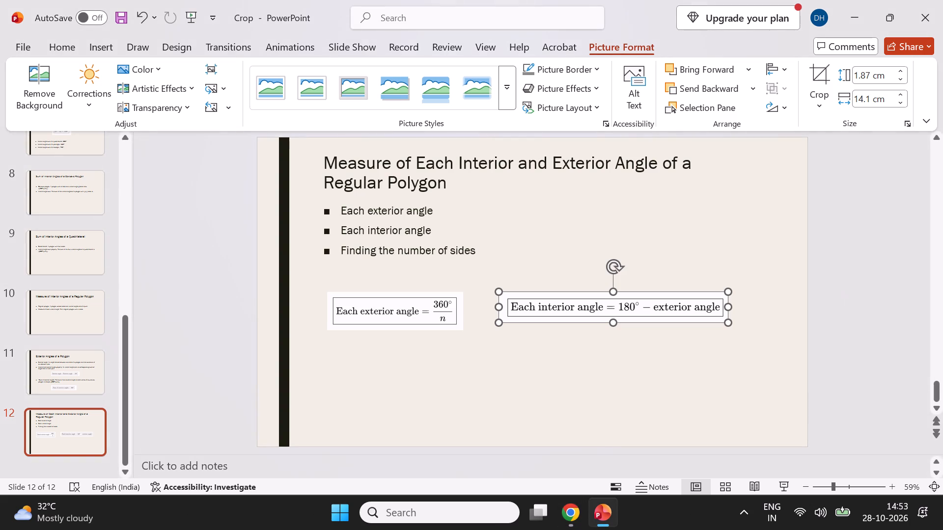
pyautogui.click(751, 312)
pyautogui.hotkey('ctrl', 'v')
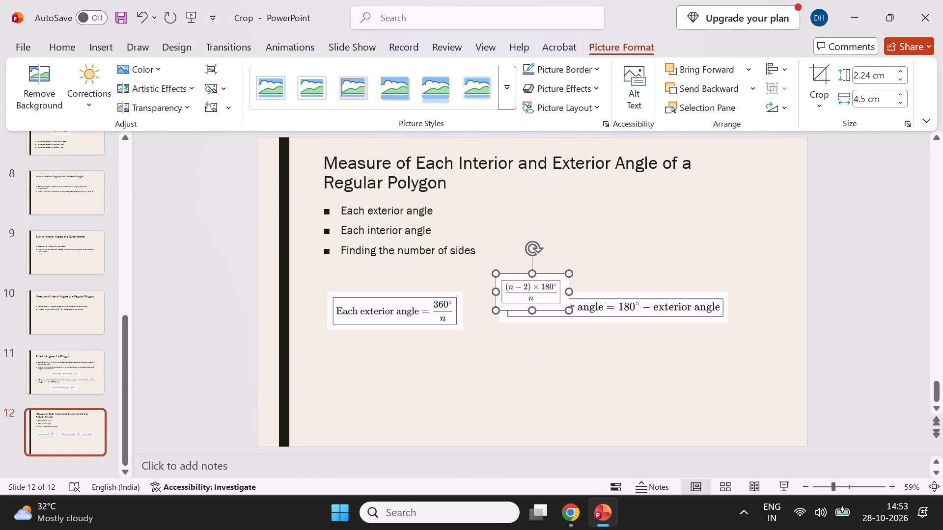
pyautogui.moveTo(529, 298); pyautogui.dragTo(739, 327)
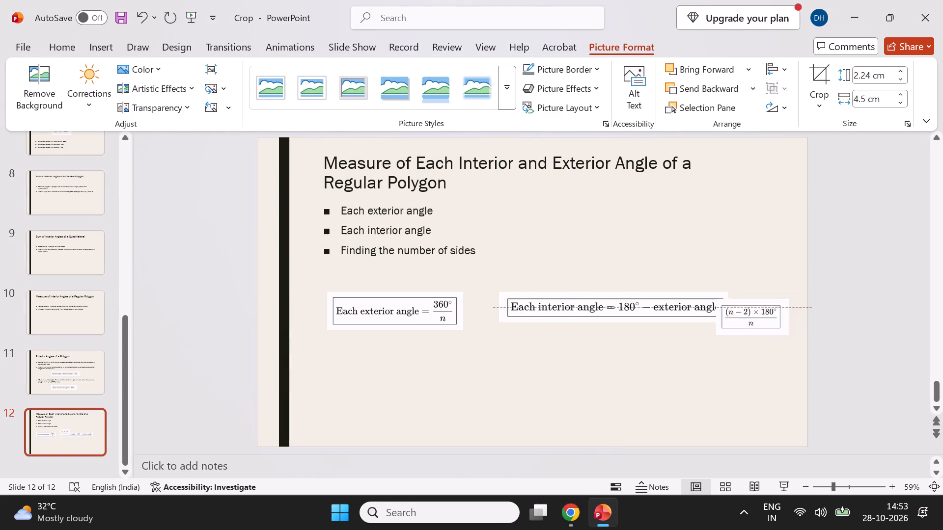
pyautogui.moveTo(739, 327); pyautogui.dragTo(618, 363)
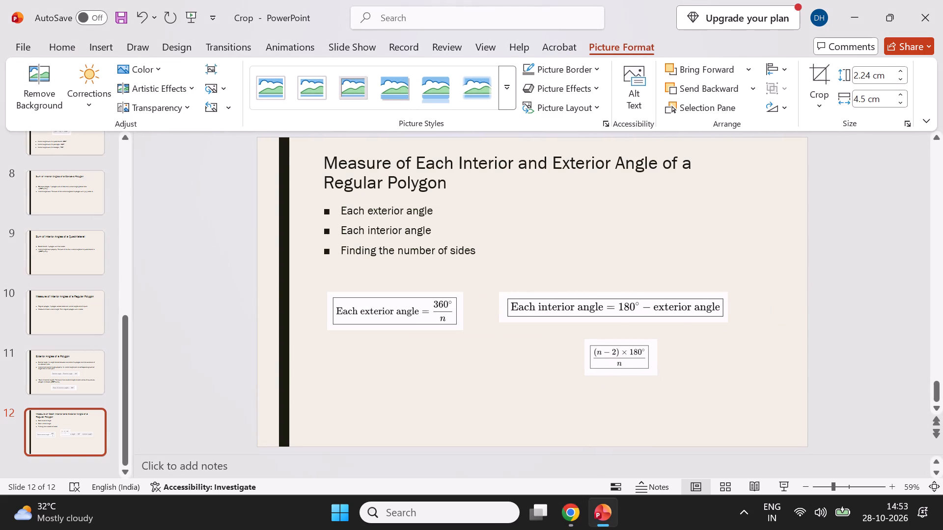
pyautogui.moveTo(618, 363); pyautogui.dragTo(617, 363)
pyautogui.click(545, 342)
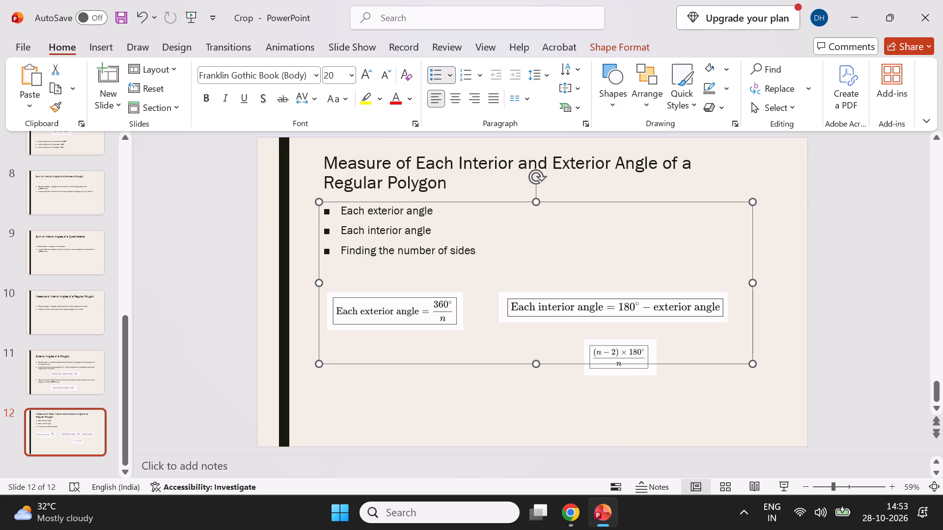
pyautogui.click(546, 404)
# Snip ChatGPT's boxed "n = 360°/each exterior angle" formula under "Finding the number of sides".
pyautogui.hotkey('alt', 'Tab')
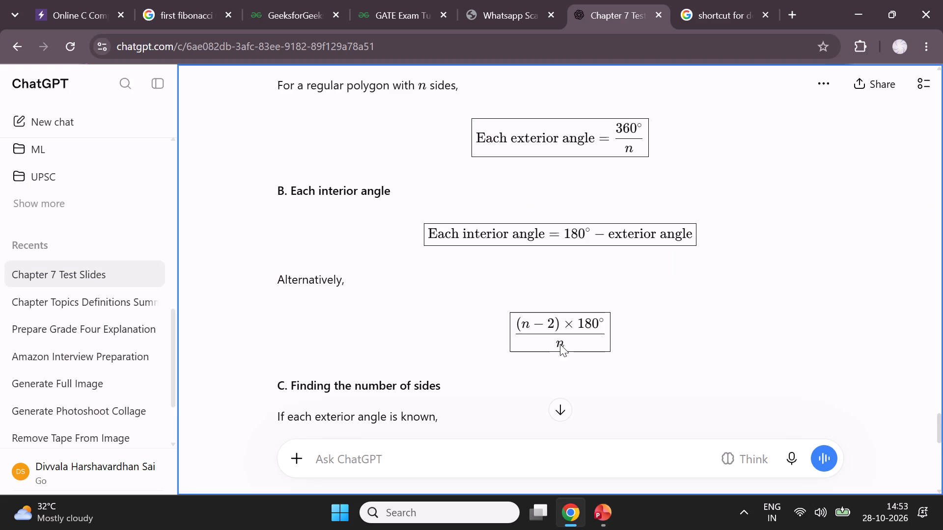
pyautogui.scroll(-2, 530, 328)
pyautogui.press('shift+super+s')
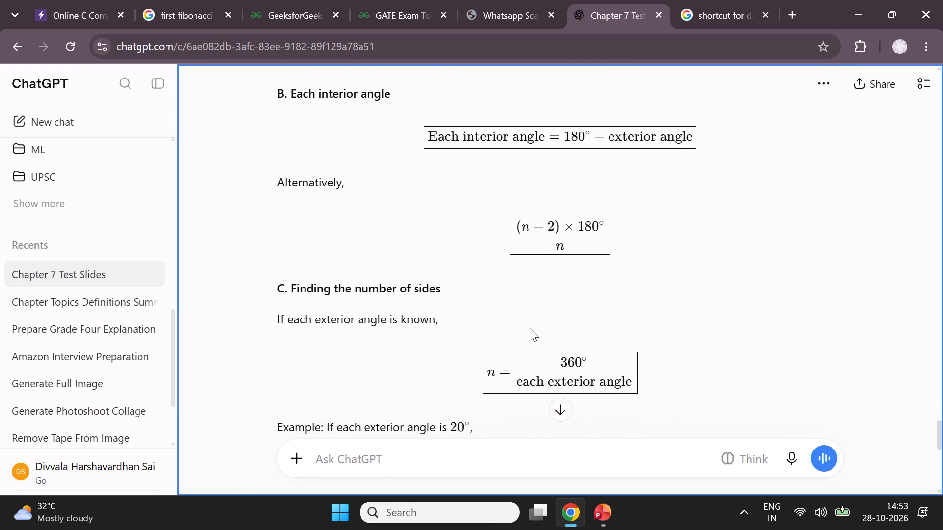
pyautogui.moveTo(476, 344); pyautogui.dragTo(641, 403)
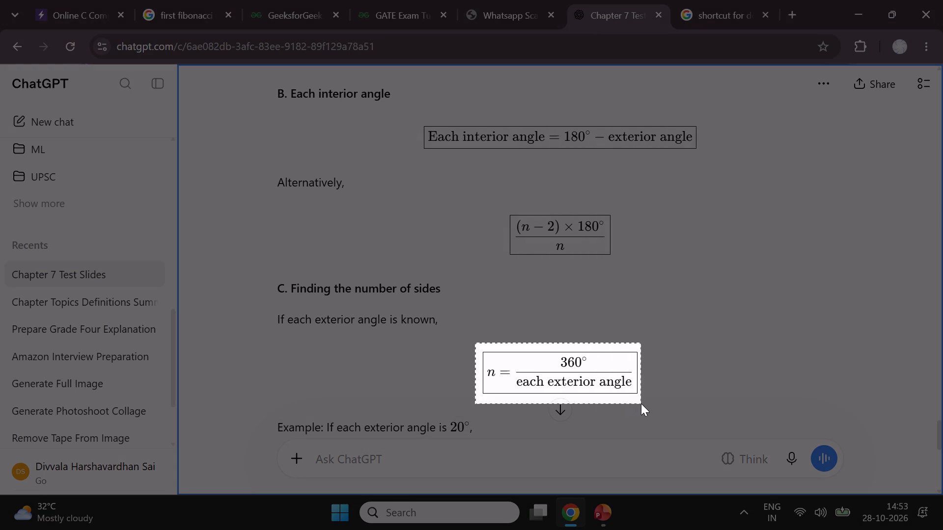
# Finish snipping the boxed "n = 360°/each exterior angle" formula and place it below slide 12's exterior-angle formula in PowerPoint.
pyautogui.moveTo(641, 403); pyautogui.dragTo(641, 402)
pyautogui.hotkey('alt', 'Tab')
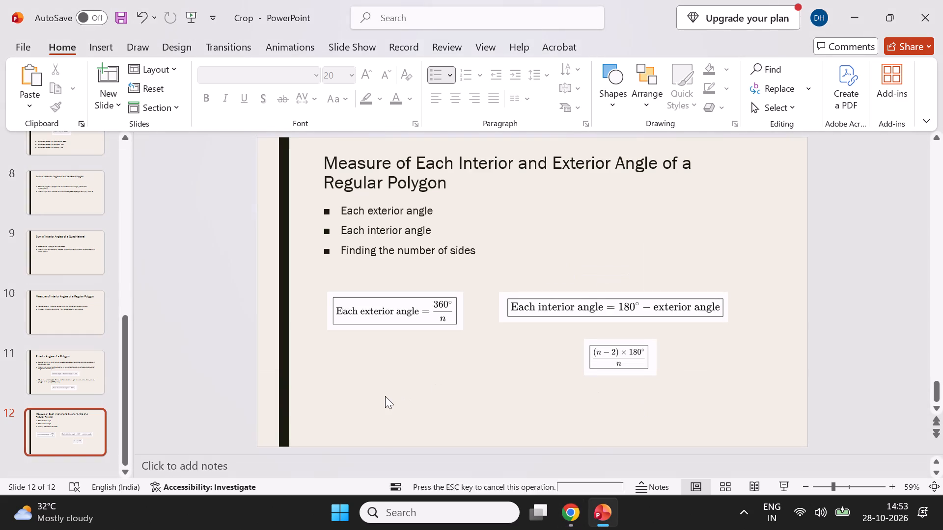
pyautogui.hotkey('ctrl', 'v')
pyautogui.moveTo(518, 289); pyautogui.dragTo(380, 377)
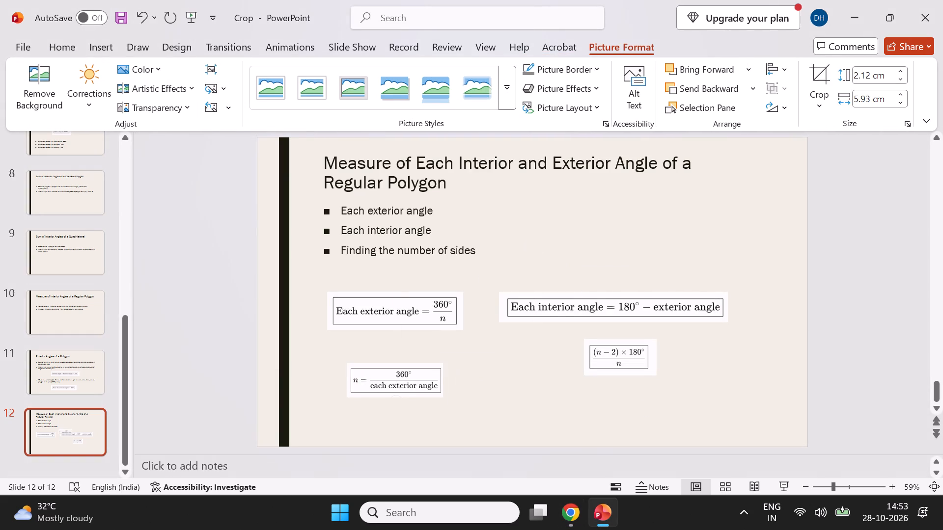
pyautogui.moveTo(380, 377); pyautogui.dragTo(376, 374)
# Return to ChatGPT and review the number-of-sides example and the "Quick revision for teaching" table that follow the formula.
pyautogui.hotkey('alt', 'Tab')
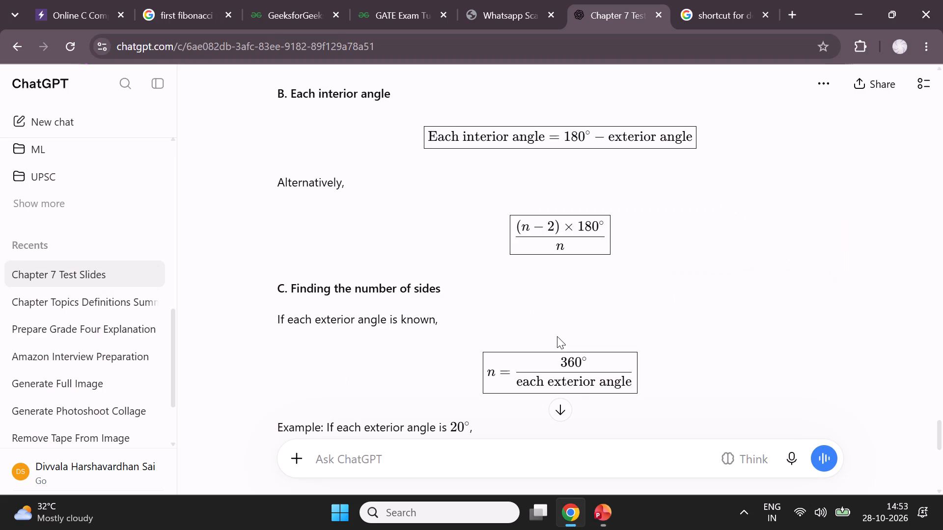
pyautogui.scroll(-5, 439, 322)
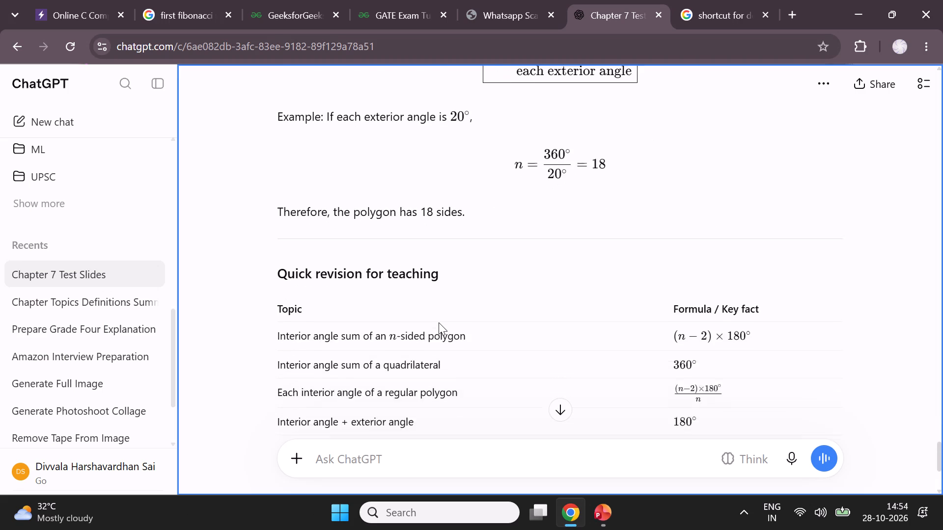
pyautogui.scroll(-3, 439, 322)
pyautogui.scroll(6, 439, 322)
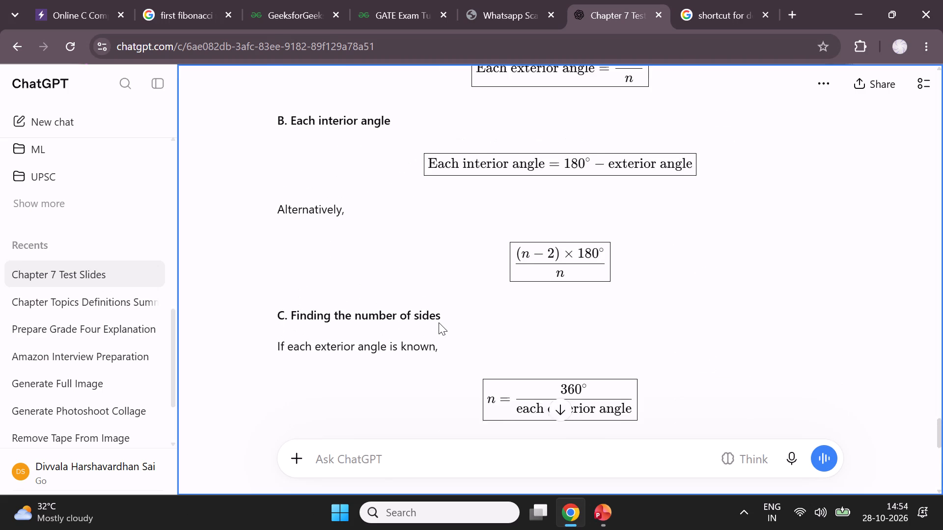
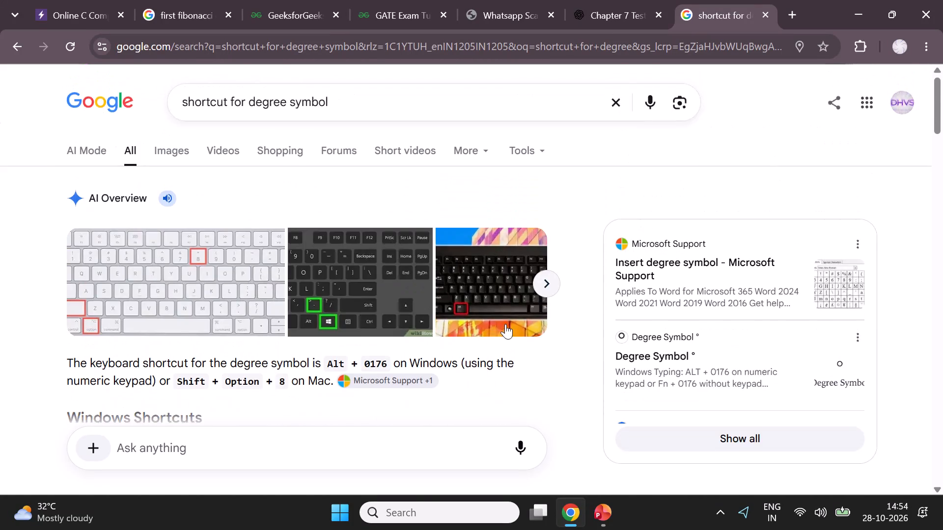
# Copy the degree symbol from the Windows Shortcuts section of Google's "shortcut for degree symbol" results.
pyautogui.scroll(-5, 505, 324)
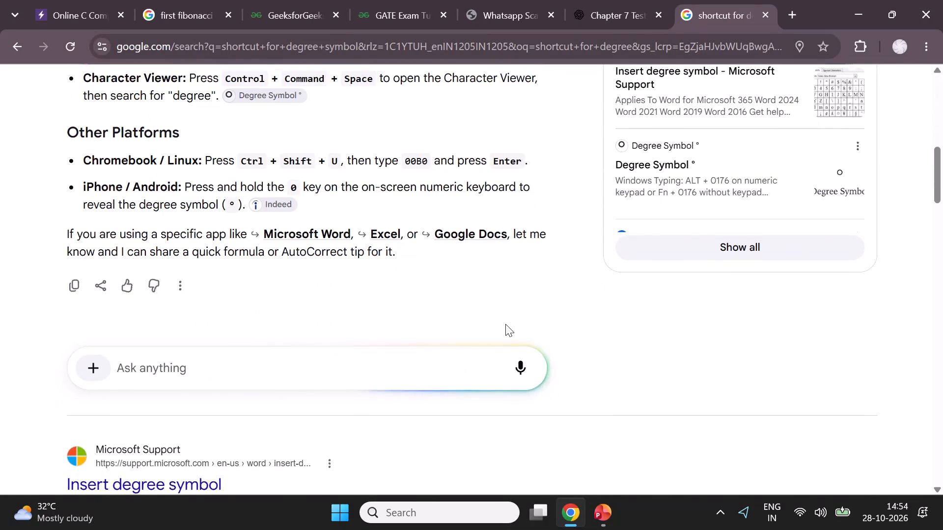
pyautogui.scroll(5, 505, 324)
pyautogui.scroll(-1, 458, 376)
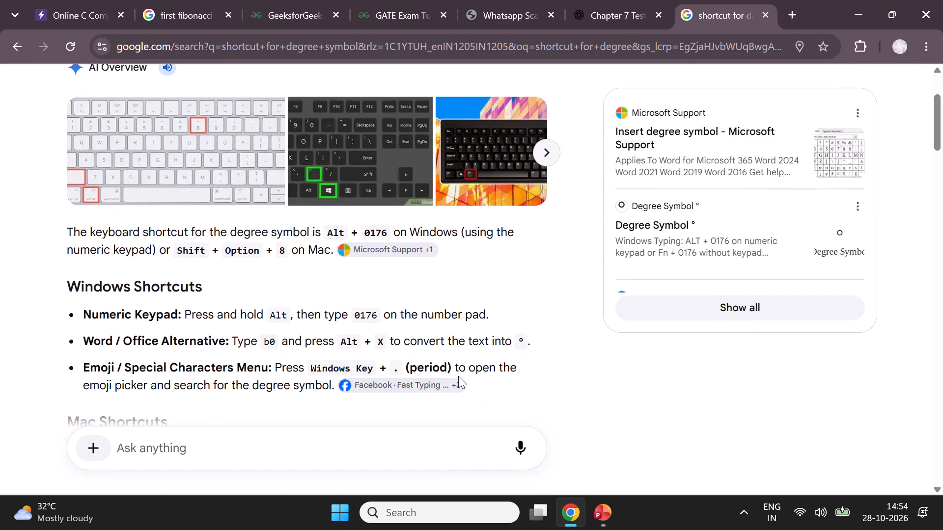
pyautogui.moveTo(522, 339); pyautogui.dragTo(518, 341)
pyautogui.hotkey('ctrl', 'c')
# In PowerPoint, replace the raw "\(360^\circ\)" code in slide 11's sum of exterior angles bullet with "360°".
pyautogui.hotkey('alt', 'Tab')
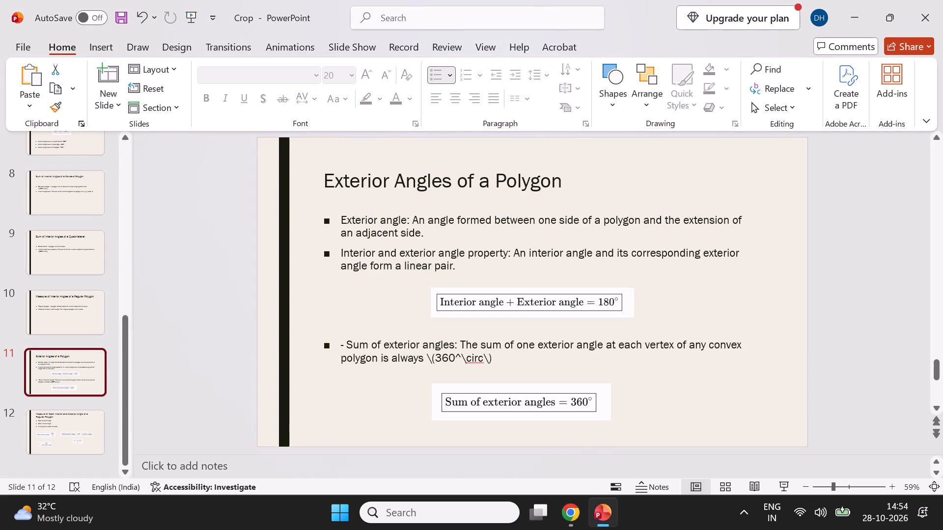
pyautogui.click(506, 360)
pyautogui.press('BackSpace')
pyautogui.press('BackSpace')
pyautogui.press('BackSpace')
pyautogui.press('BackSpace')
pyautogui.press('BackSpace')
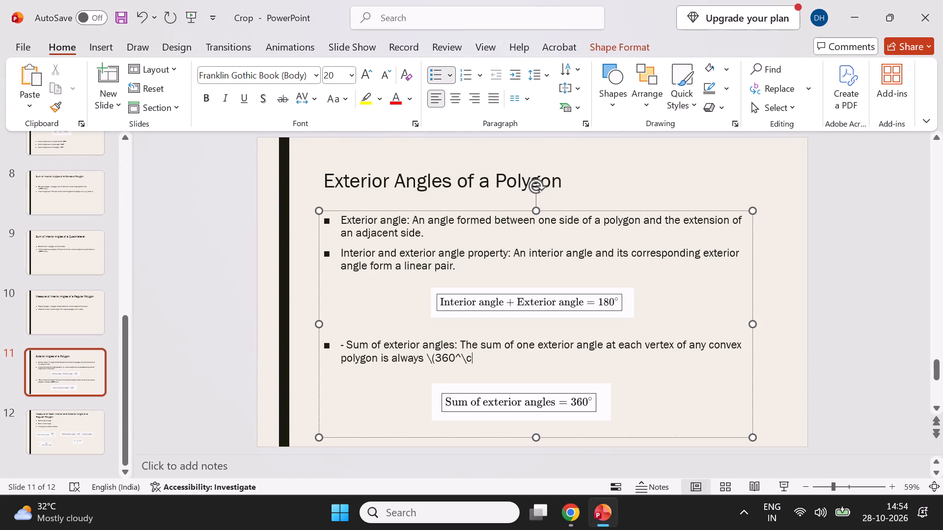
pyautogui.press('BackSpace')
pyautogui.press('BackSpace')
pyautogui.press('BackSpace')
pyautogui.hotkey('ctrl', 'v')
pyautogui.press('Left')
pyautogui.press('Left')
pyautogui.press('Left')
pyautogui.press('Left')
pyautogui.press('BackSpace')
pyautogui.press('BackSpace')
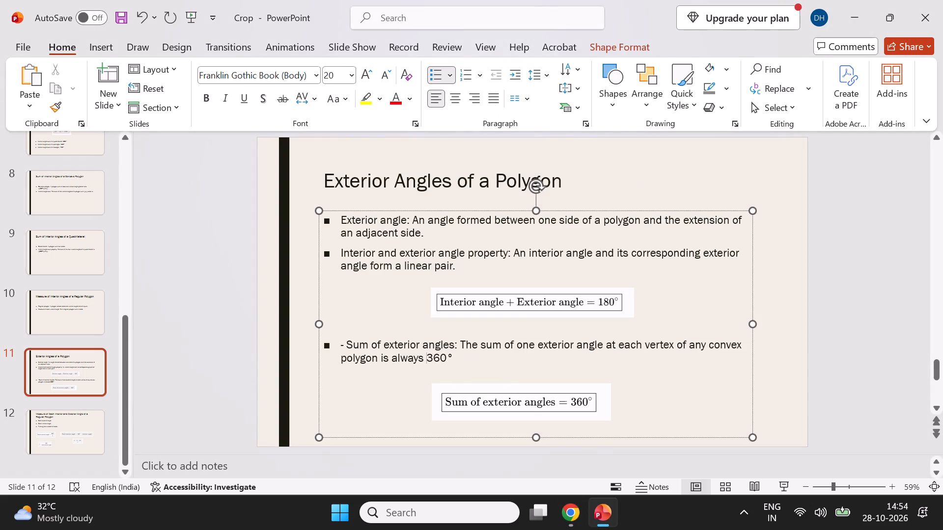
# Remove the stray hyphen and space before "Sum of exterior angles" in slide 11's last bullet.
pyautogui.click(349, 344)
pyautogui.press('BackSpace')
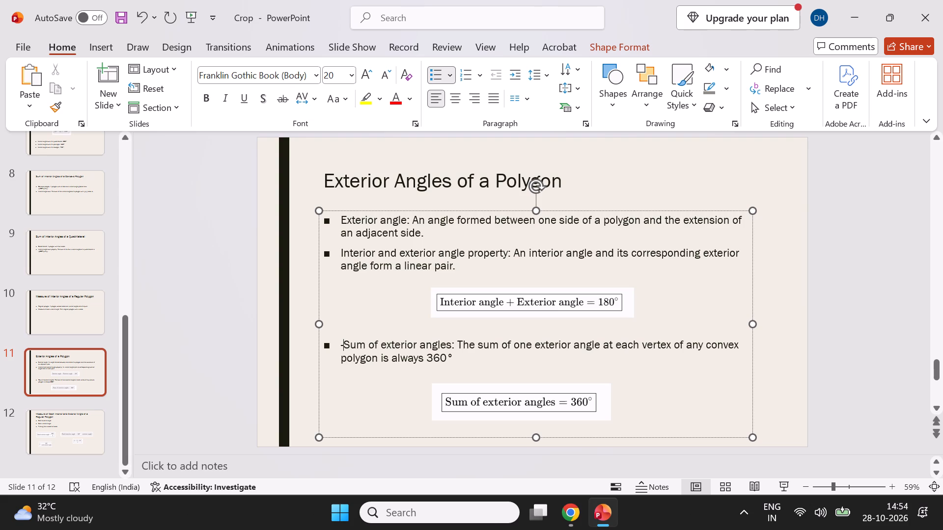
pyautogui.press('BackSpace')
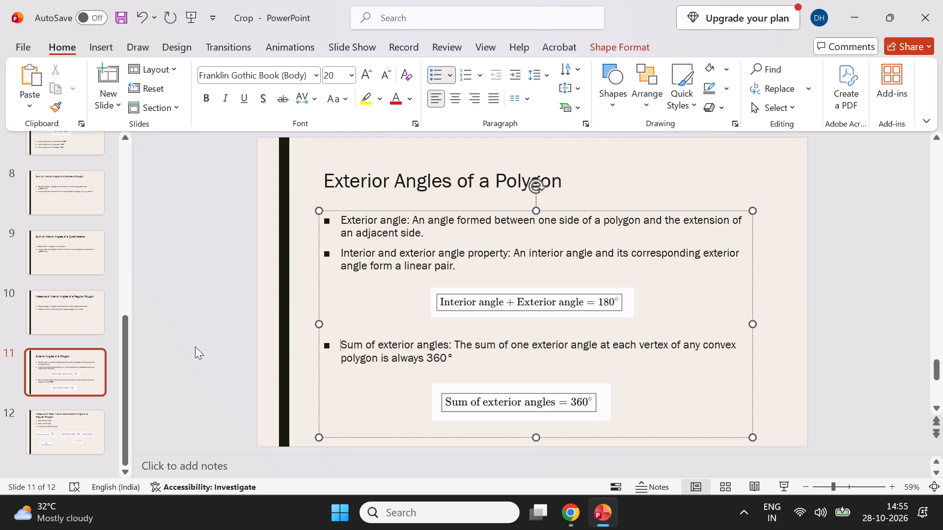
# Open slide 10 and bring Chrome back to the ChatGPT "Chapter 7 Test Slides" conversation.
pyautogui.click(60, 320)
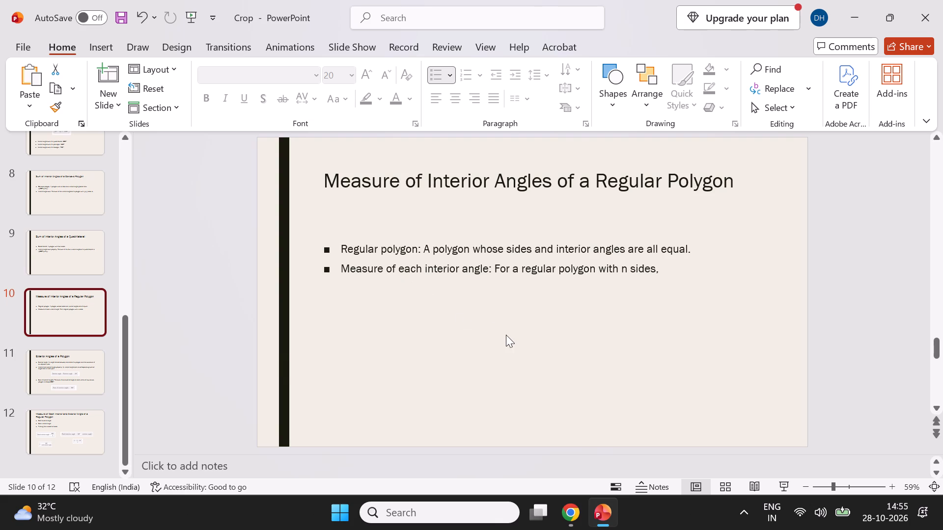
pyautogui.hotkey('alt', 'Tab')
pyautogui.click(630, 0)
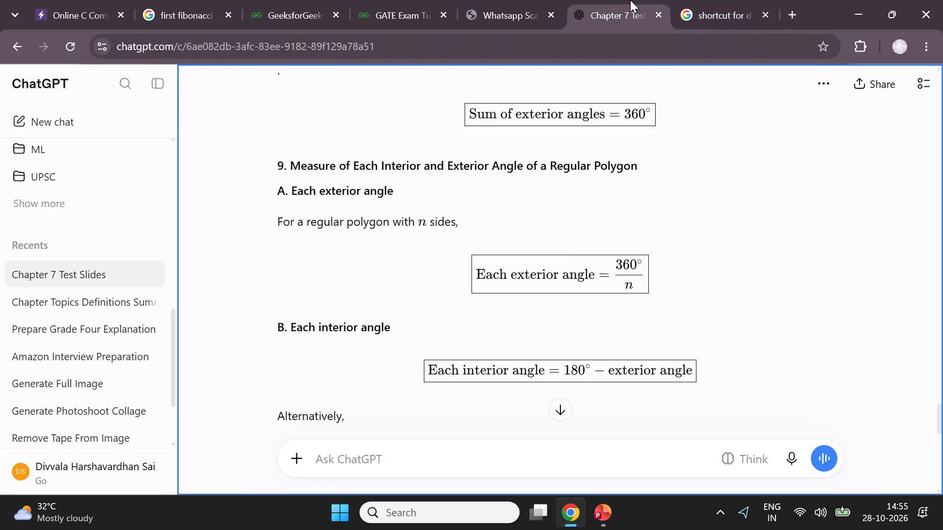
pyautogui.hotkey('alt', 'Tab')
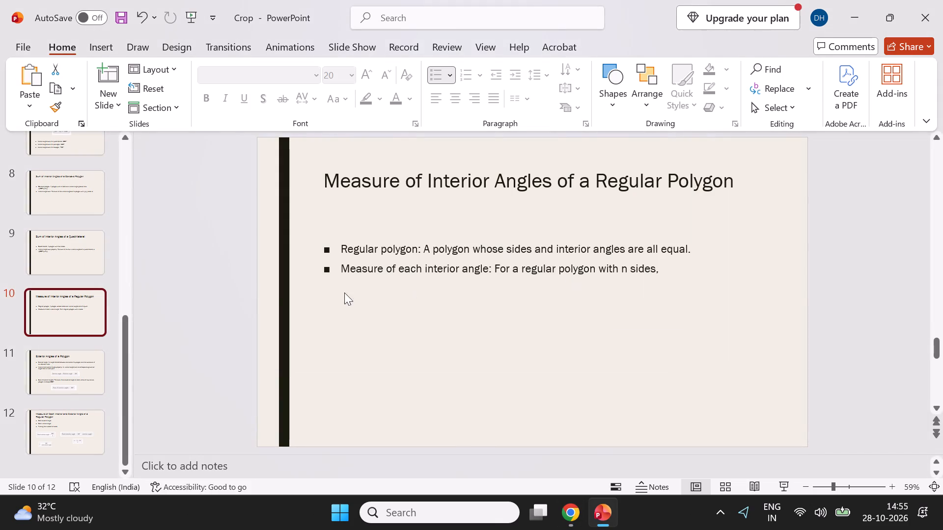
# Replace the raw "\(360^\circ\)" code in slide 9's interior angle sum property bullet with "360°", keeping the full stop.
pyautogui.press('Up')
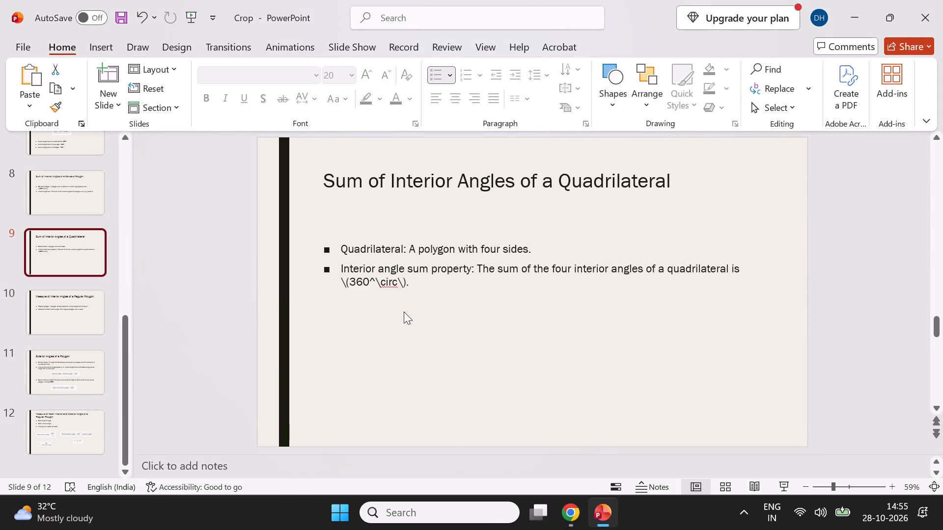
pyautogui.click(419, 283)
pyautogui.press('Left')
pyautogui.press('BackSpace')
pyautogui.press('BackSpace')
pyautogui.press('BackSpace')
pyautogui.press('BackSpace')
pyautogui.press('BackSpace')
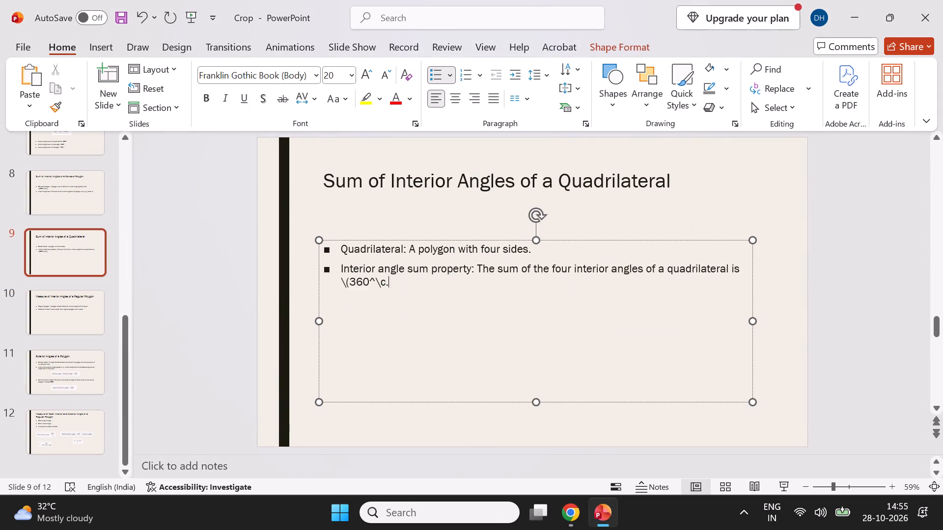
pyautogui.press('BackSpace')
pyautogui.press('BackSpace')
pyautogui.press('BackSpace')
pyautogui.hotkey('ctrl', 'v')
pyautogui.hotkey('ctrl', 'Left')
pyautogui.press('Left')
pyautogui.press('Left')
pyautogui.press('Left')
pyautogui.press('BackSpace')
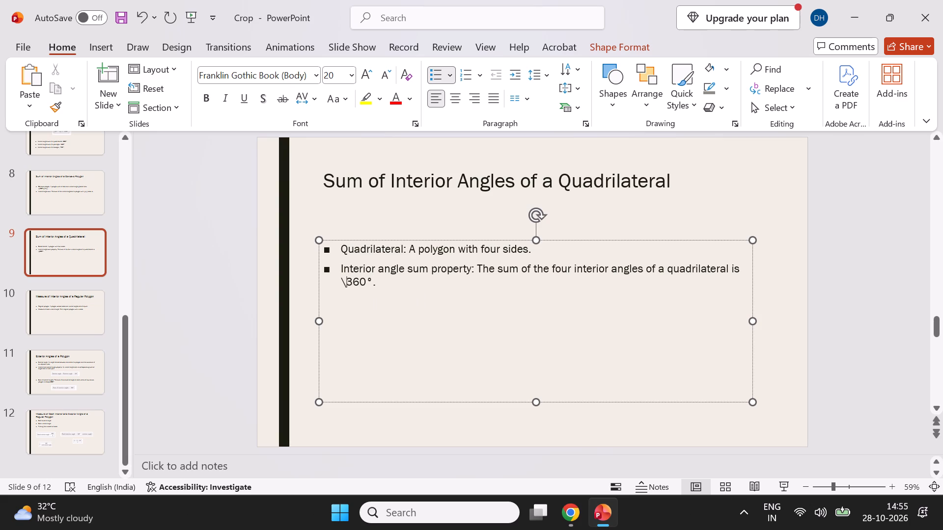
pyautogui.press('BackSpace')
pyautogui.hotkey('alt', 'Tab')
pyautogui.click(419, 283)
pyautogui.hotkey('alt', 'Tab')
# Replace "\(180^\circ\)." in slide 8's concave polygon bullet with "180°".
pyautogui.click(62, 174)
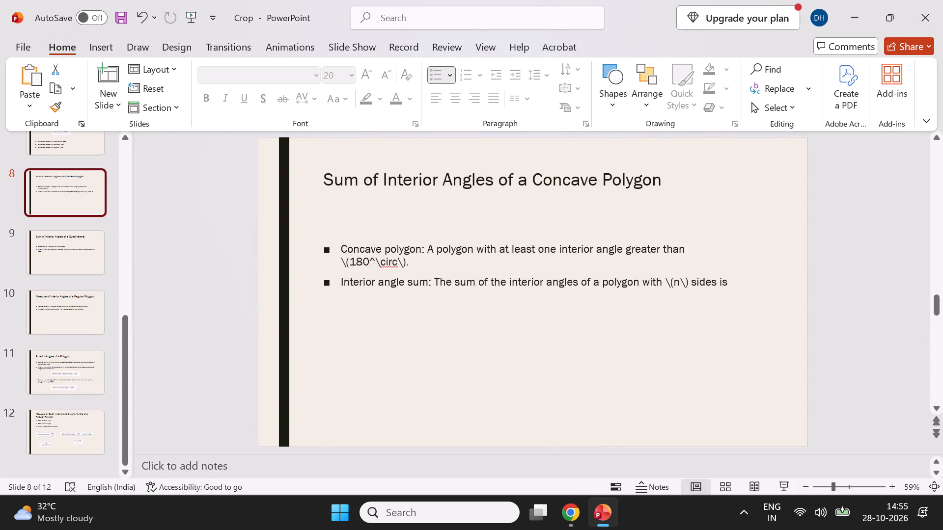
pyautogui.click(415, 267)
pyautogui.press('BackSpace')
pyautogui.press('BackSpace')
pyautogui.press('BackSpace')
pyautogui.press('BackSpace')
pyautogui.press('BackSpace')
pyautogui.press('BackSpace')
pyautogui.press('BackSpace')
pyautogui.press('BackSpace')
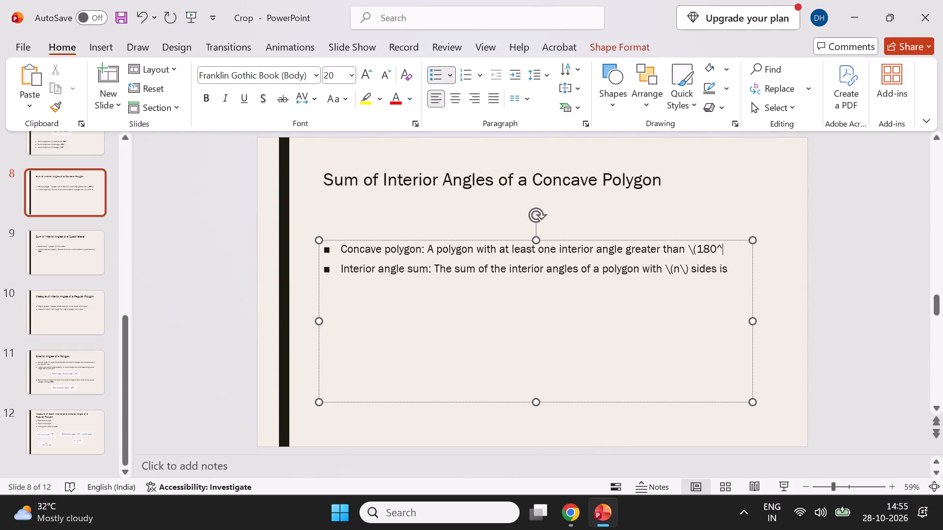
pyautogui.press('BackSpace')
pyautogui.hotkey('ctrl', 'v')
pyautogui.press('Left')
pyautogui.press('Left')
pyautogui.press('Left')
pyautogui.press('Left')
pyautogui.press('BackSpace')
pyautogui.press('BackSpace')
# Replace the raw "\(n\)" code in slide 8's interior angle sum bullet with a plain "n".
pyautogui.press('Down')
pyautogui.press('BackSpace')
pyautogui.press('BackSpace')
pyautogui.press('BackSpace')
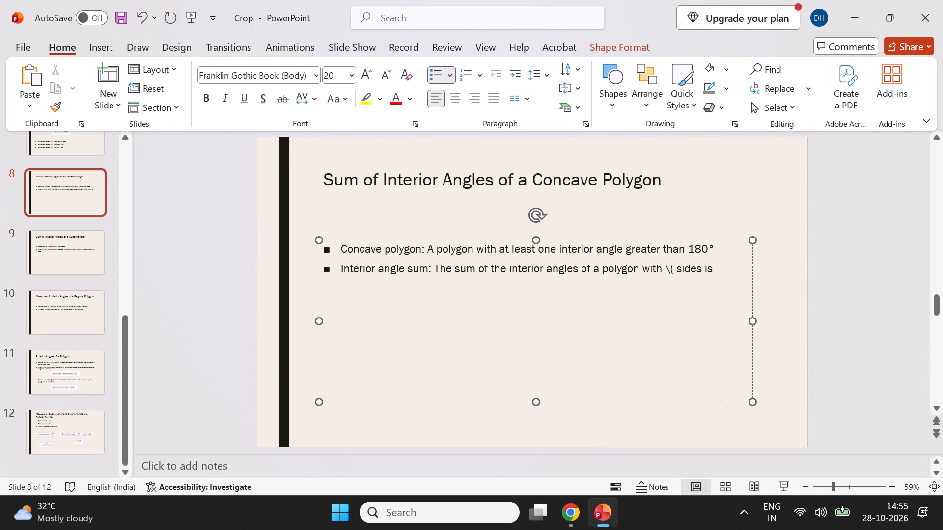
pyautogui.press('BackSpace')
pyautogui.press('BackSpace')
pyautogui.press('n')
pyautogui.press('Left')
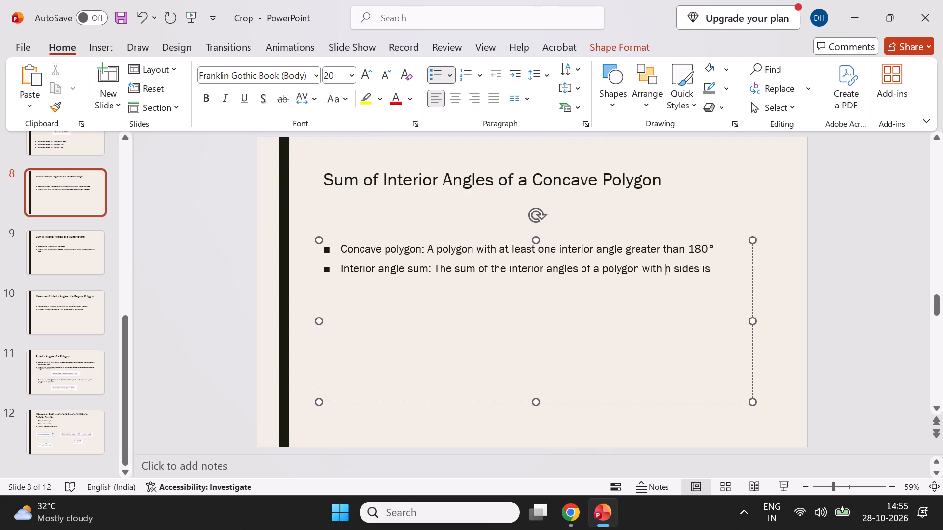
pyautogui.hotkey('alt', 'Tab')
pyautogui.hotkey('alt', 'Tab')
# Snip ChatGPT's boxed "(n − 2) × 180°/n" formula under "Measure of Interior Angles of a Regular Polygon".
pyautogui.scroll(1, 79, 198)
pyautogui.click(51, 260)
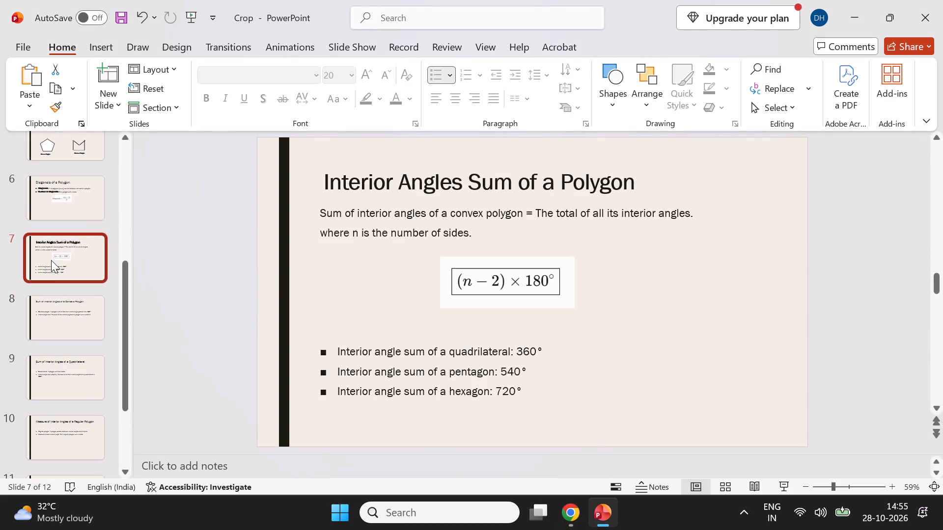
pyautogui.hotkey('alt', 'Tab')
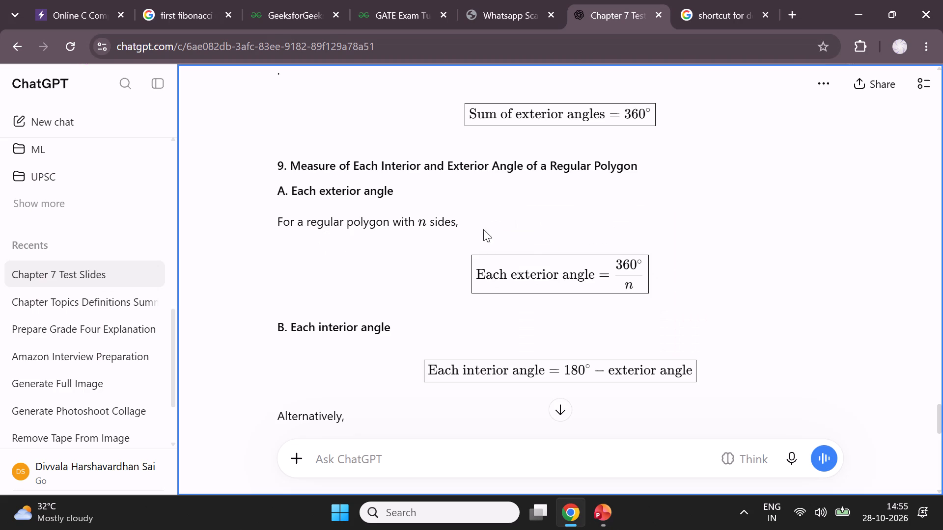
pyautogui.scroll(5, 529, 244)
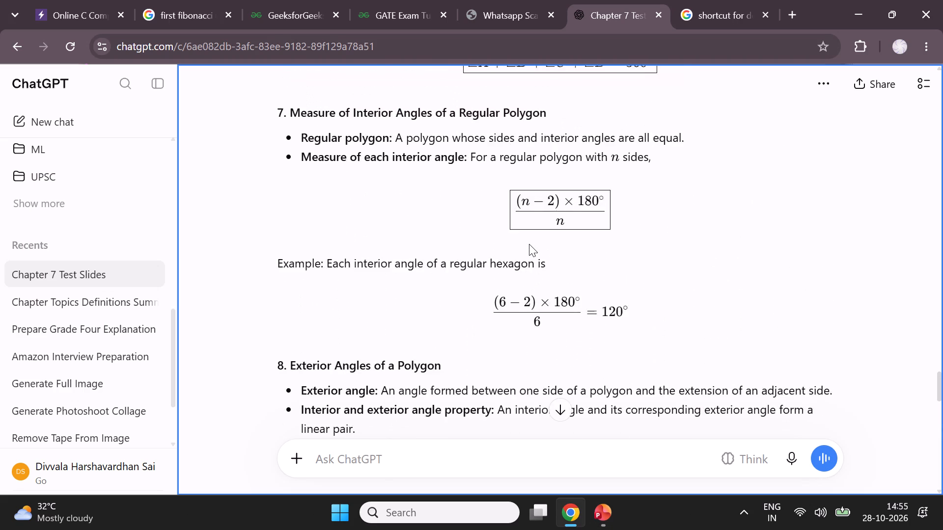
pyautogui.scroll(2, 529, 244)
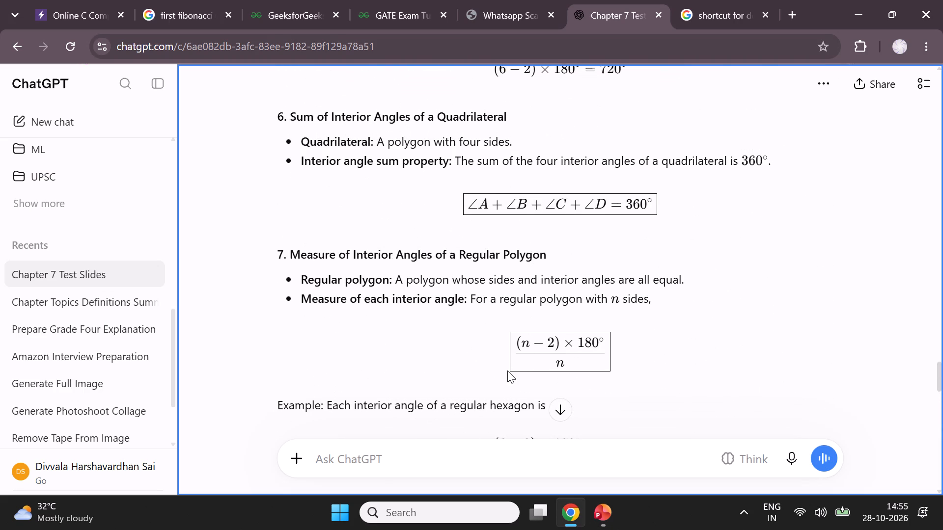
pyautogui.press('shift+super+s')
pyautogui.moveTo(501, 321); pyautogui.dragTo(623, 377)
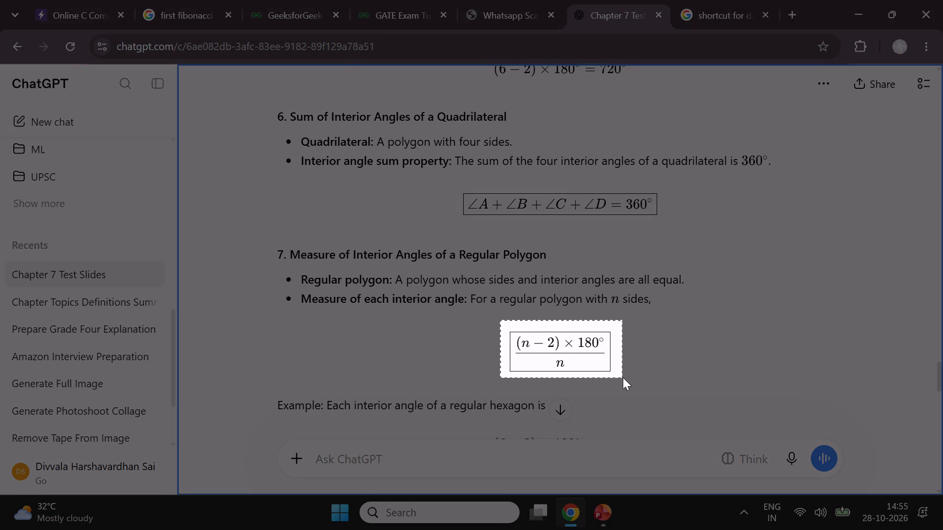
pyautogui.moveTo(623, 377); pyautogui.dragTo(624, 377)
# Place the snipped formula below slide 10's bullets in PowerPoint, enlarged to about 7.1 cm wide.
pyautogui.hotkey('alt', 'Tab')
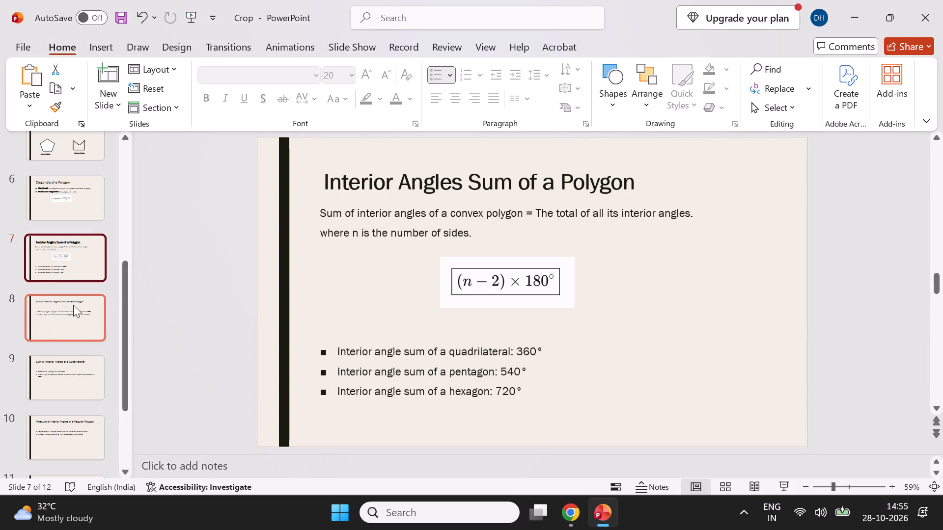
pyautogui.click(73, 305)
pyautogui.scroll(-1, 60, 399)
pyautogui.click(71, 325)
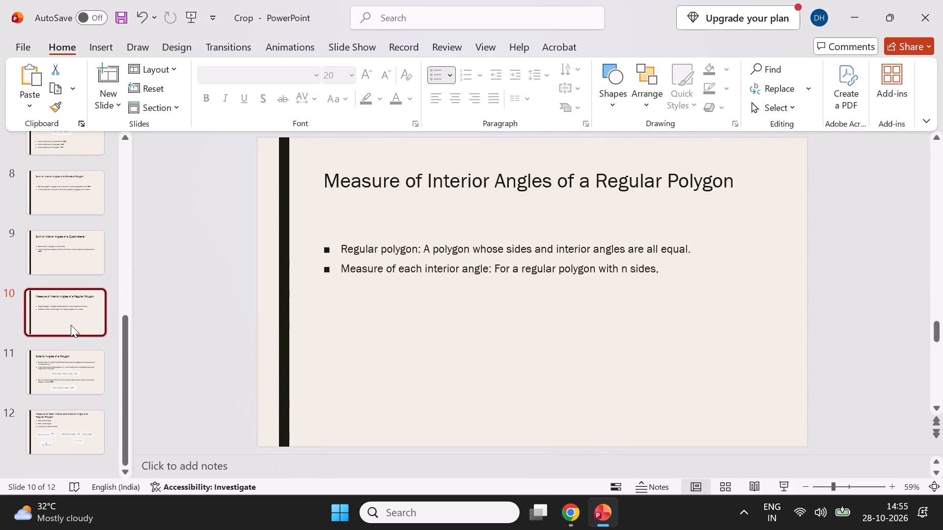
pyautogui.click(504, 370)
pyautogui.hotkey('ctrl', 'v')
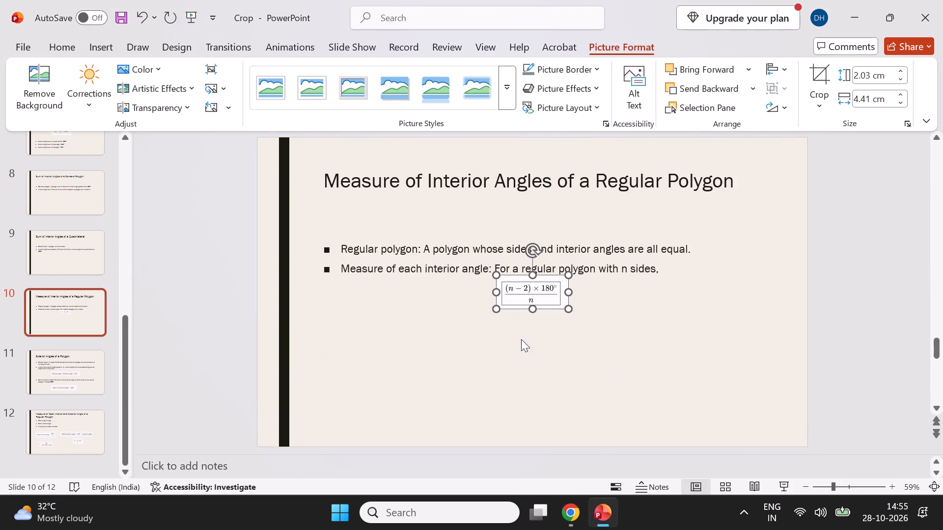
pyautogui.moveTo(527, 297); pyautogui.dragTo(505, 337)
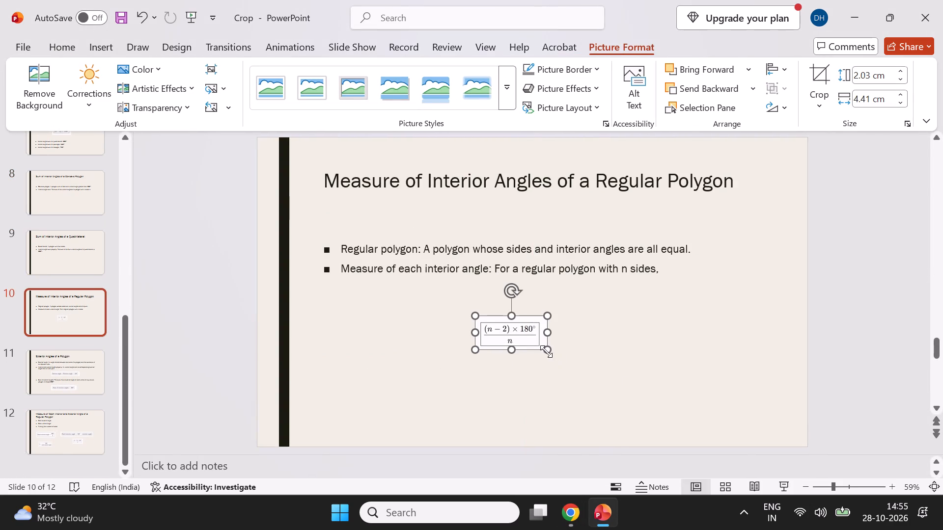
pyautogui.moveTo(544, 351); pyautogui.dragTo(584, 365)
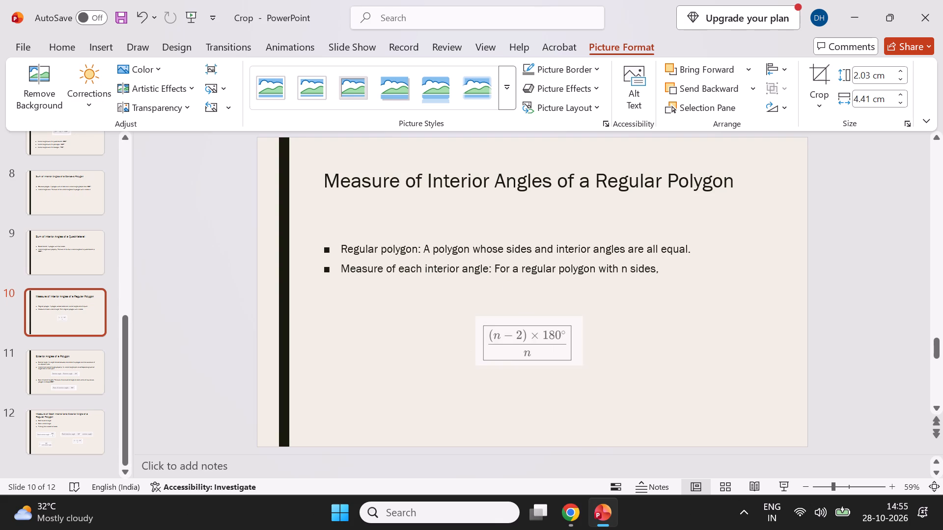
pyautogui.moveTo(584, 365); pyautogui.dragTo(591, 369)
pyautogui.moveTo(526, 340); pyautogui.dragTo(520, 329)
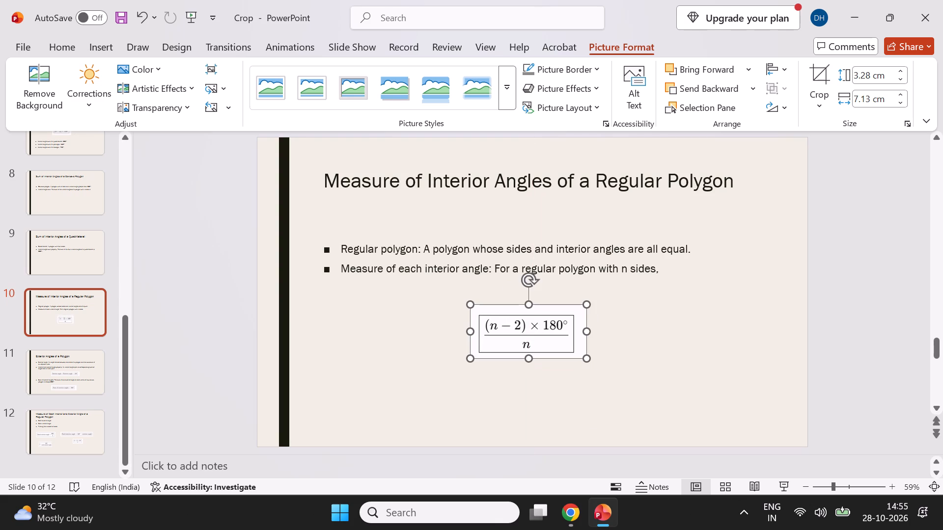
# Snip ChatGPT's boxed "∠A + ∠B + ∠C + ∠D = 360°" formula under "Sum of Interior Angles of a Quadrilateral".
pyautogui.hotkey('alt', 'Tab')
pyautogui.scroll(1, 505, 243)
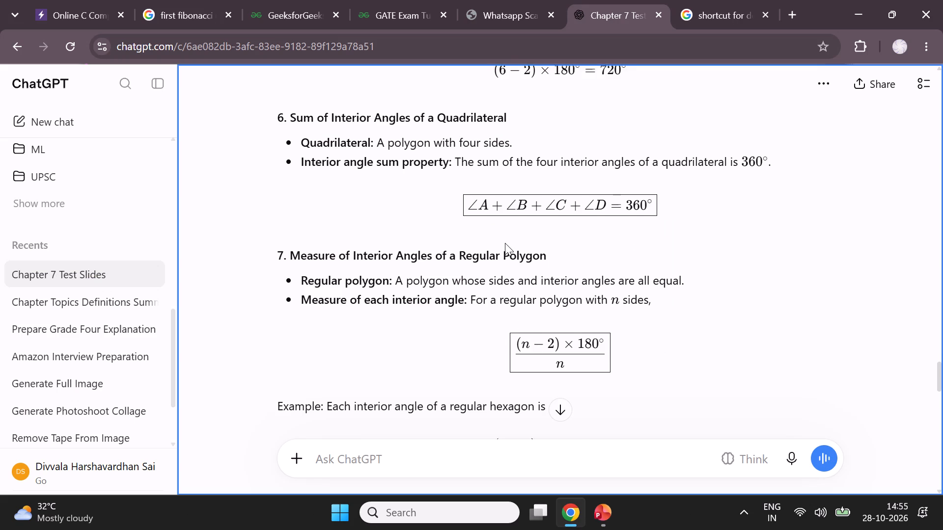
pyautogui.scroll(1, 505, 243)
pyautogui.press('shift+super+s')
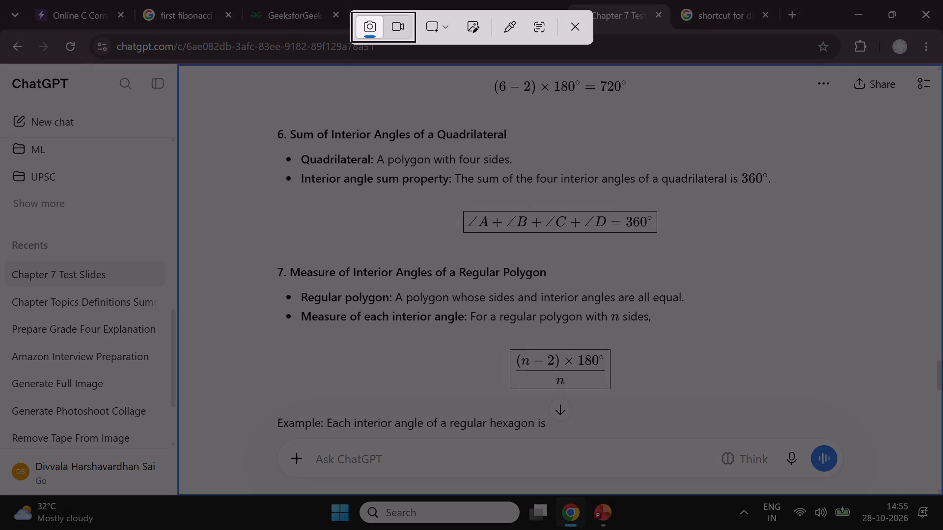
pyautogui.moveTo(455, 203); pyautogui.dragTo(669, 242)
pyautogui.hotkey('alt', 'Tab')
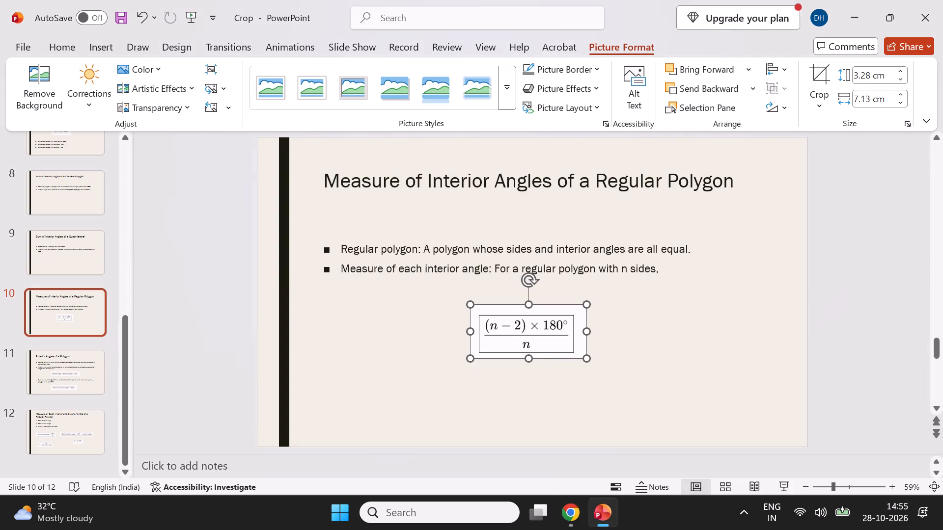
pyautogui.click(101, 255)
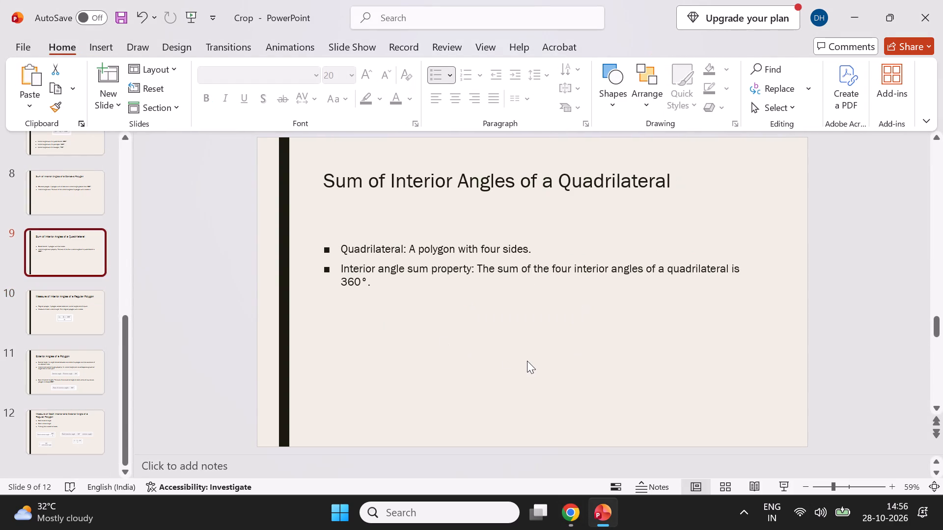
pyautogui.click(527, 361)
pyautogui.hotkey('ctrl', 'v')
pyautogui.moveTo(501, 298); pyautogui.dragTo(494, 330)
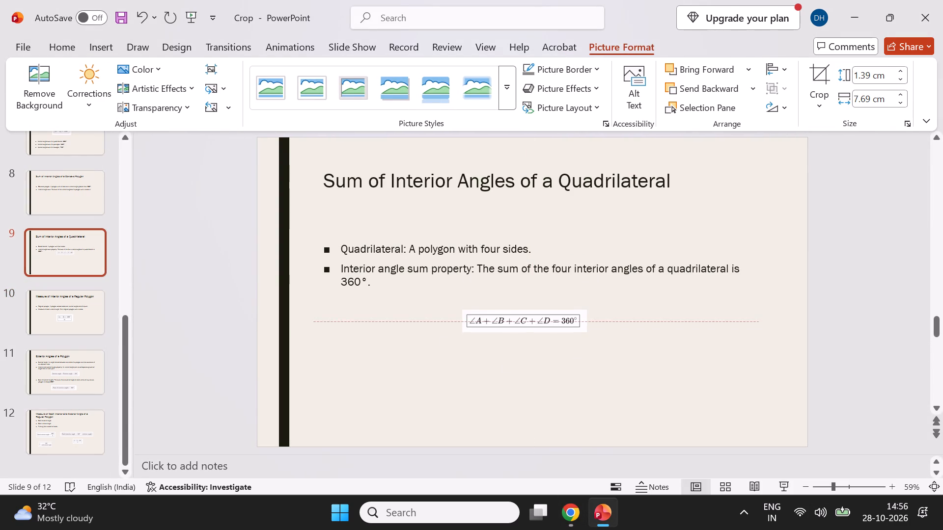
pyautogui.moveTo(494, 330); pyautogui.dragTo(493, 331)
pyautogui.moveTo(585, 334); pyautogui.dragTo(623, 348)
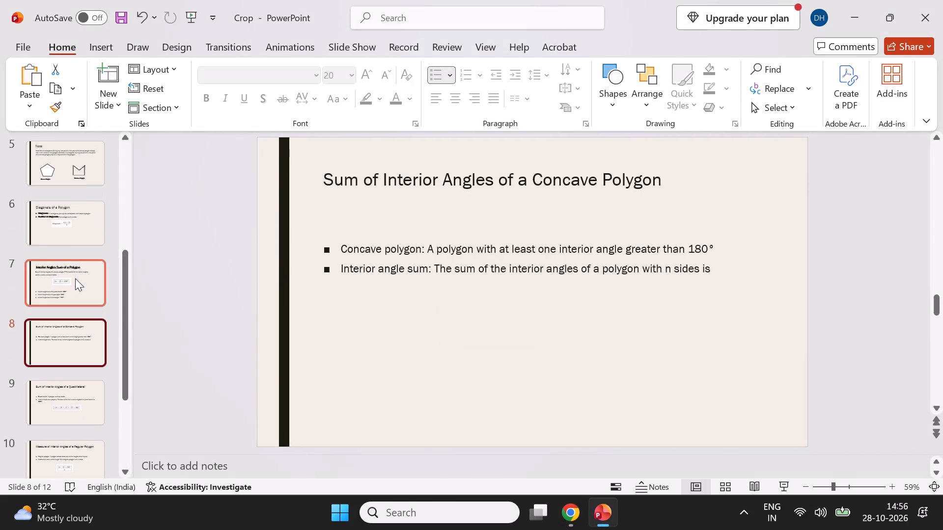
pyautogui.hotkey('alt', 'Tab')
pyautogui.press('shift+super+s')
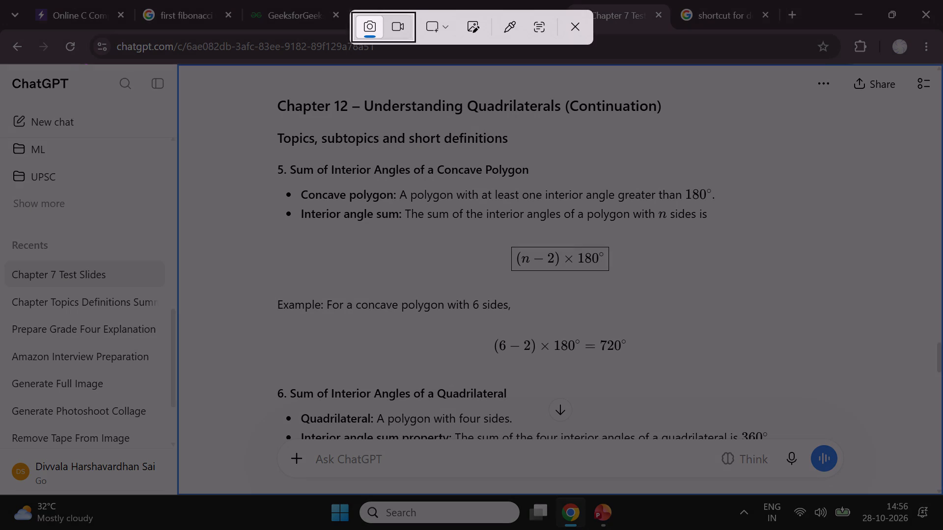
pyautogui.moveTo(496, 237); pyautogui.dragTo(636, 289)
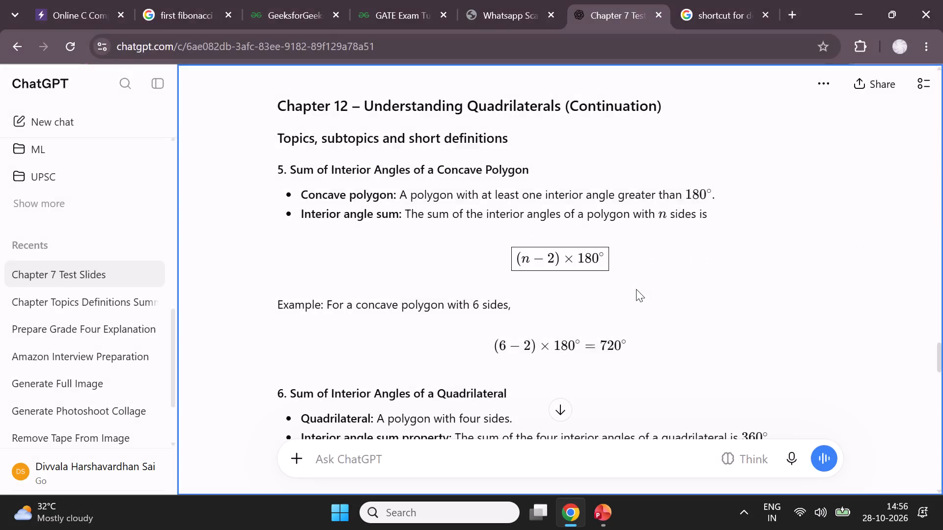
# Place the snipped formula below slide 8's bullets in PowerPoint, enlarged to about 7.3 cm wide.
pyautogui.hotkey('alt', 'Tab')
pyautogui.click(502, 318)
pyautogui.hotkey('ctrl', 'v')
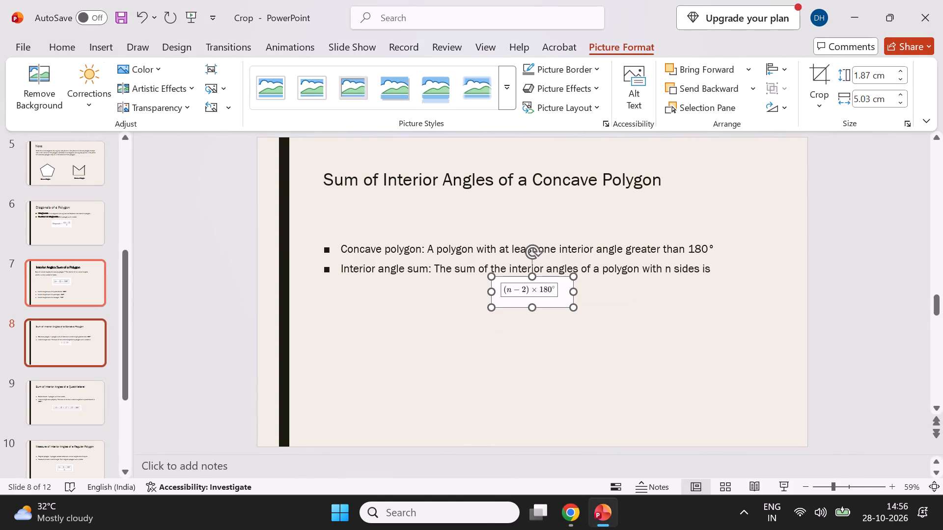
pyautogui.moveTo(525, 296); pyautogui.dragTo(505, 323)
pyautogui.moveTo(553, 337); pyautogui.dragTo(579, 350)
pyautogui.moveTo(548, 332); pyautogui.dragTo(536, 328)
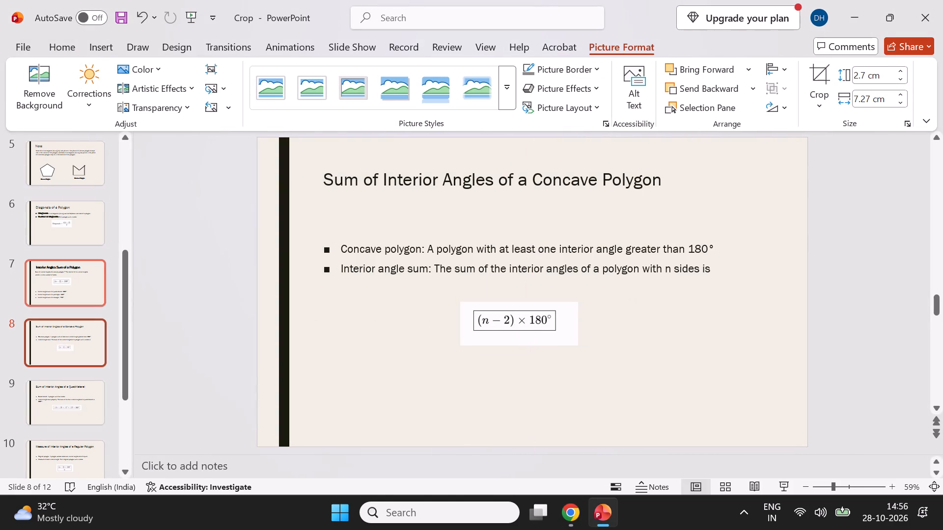
pyautogui.moveTo(536, 328); pyautogui.dragTo(537, 328)
pyautogui.click(617, 334)
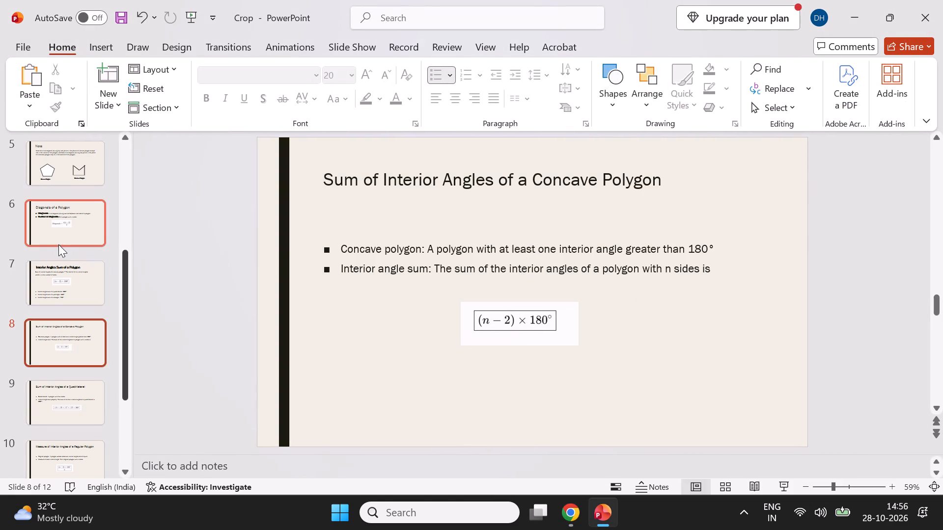
# Review all slides from the title slide through slide 12, and return to the title slide.
pyautogui.scroll(7, 56, 244)
pyautogui.click(55, 178)
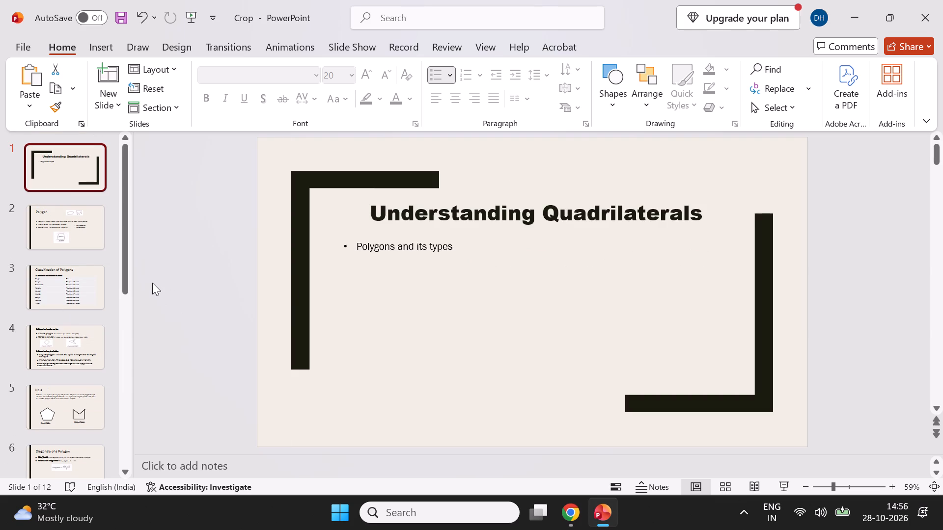
pyautogui.press('Right')
pyautogui.press('Down')
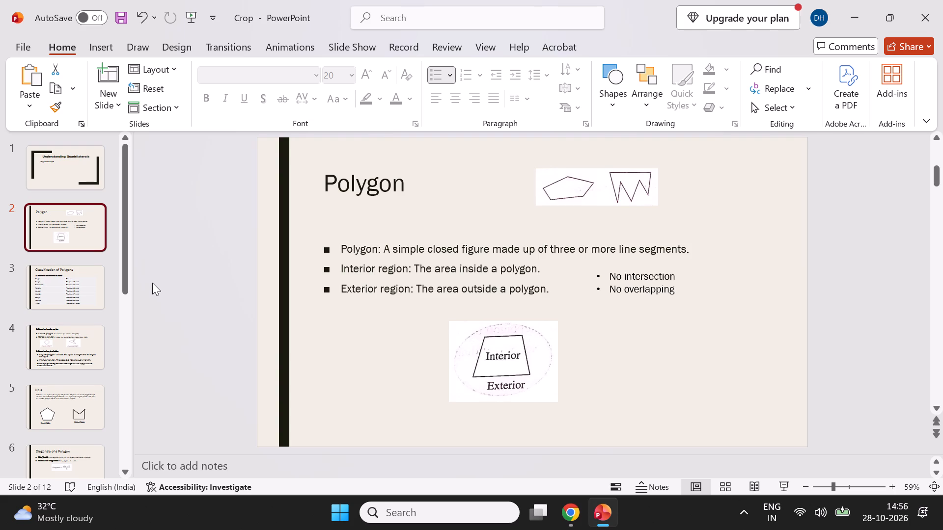
pyautogui.press('Down')
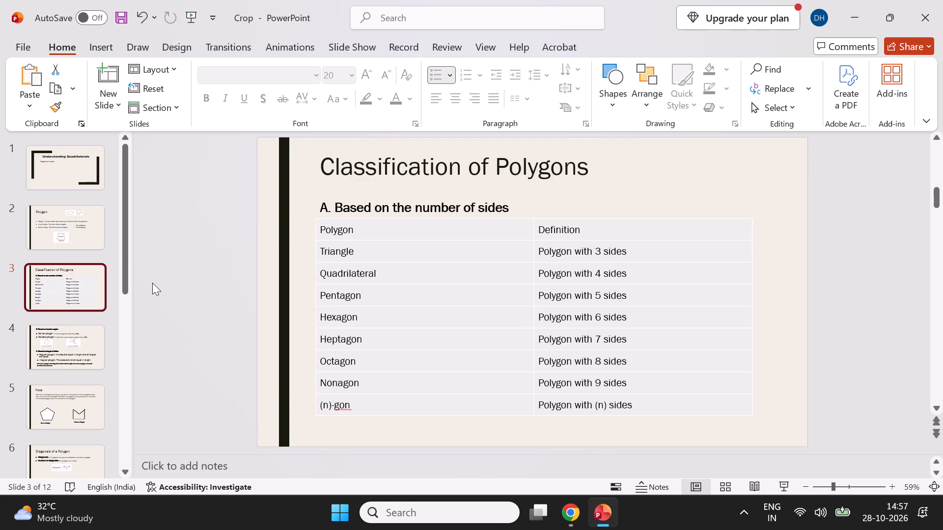
pyautogui.press('Down')
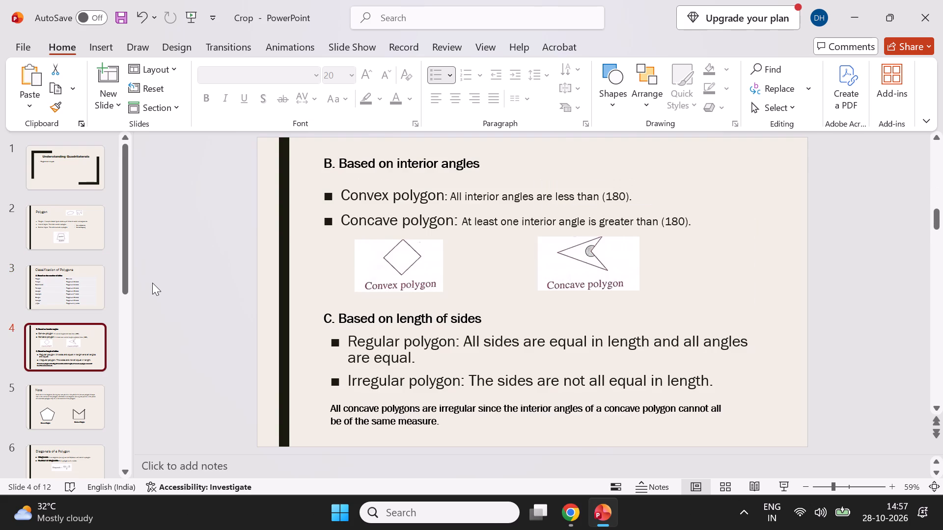
pyautogui.press('Down')
pyautogui.press('Down')
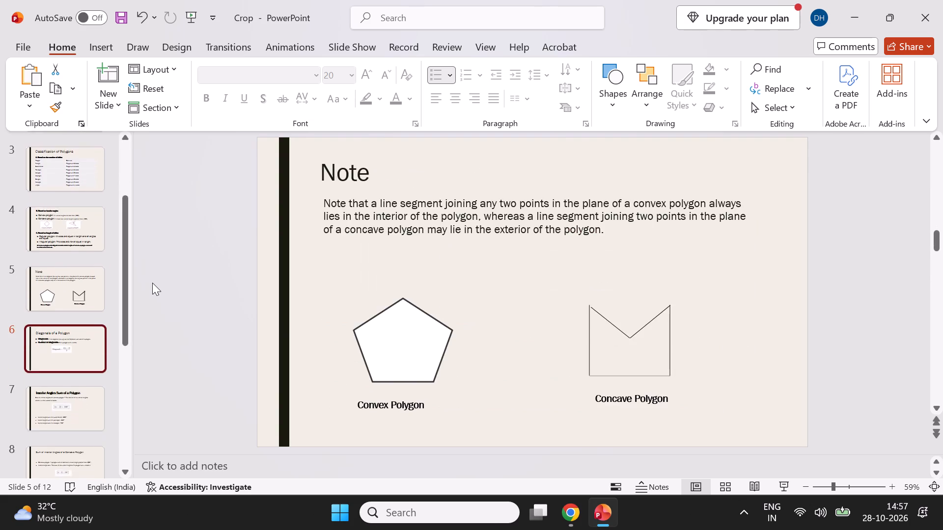
pyautogui.press('Down')
pyautogui.press('Down')
pyautogui.press('Down')
pyautogui.press('Down')
pyautogui.press('Down')
pyautogui.press('Down')
pyautogui.press('Down')
pyautogui.press('Down')
pyautogui.press('Down')
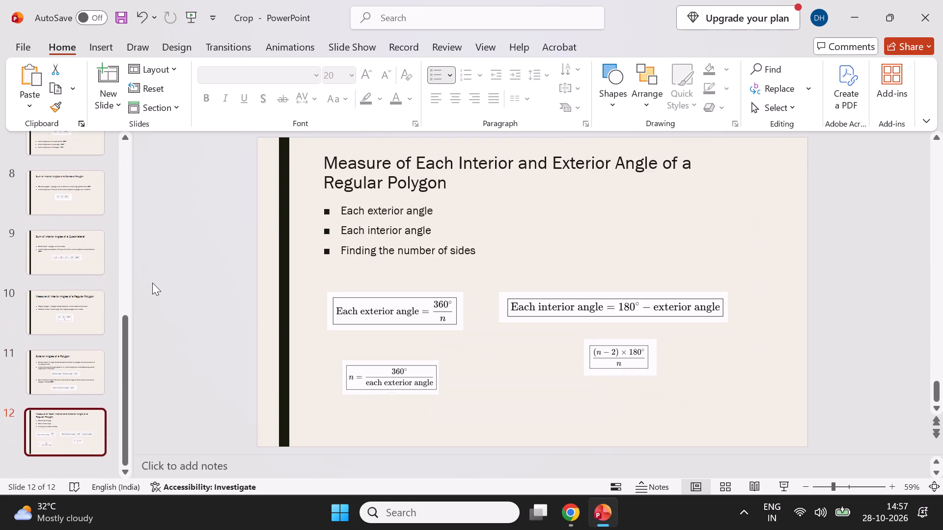
pyautogui.press('Up')
pyautogui.press('Up')
pyautogui.press('Up')
pyautogui.press('Up')
pyautogui.press('Up')
pyautogui.press('Up')
pyautogui.press('Up')
pyautogui.press('Up')
pyautogui.press('Up')
pyautogui.press('Up')
pyautogui.press('Up')
pyautogui.press('Up')
pyautogui.press('Up')
pyautogui.press('Up')
pyautogui.press('Up')
pyautogui.press('Up')
pyautogui.press('Up')
pyautogui.press('Up')
pyautogui.press('Up')
pyautogui.press('Up')
pyautogui.press('Up')
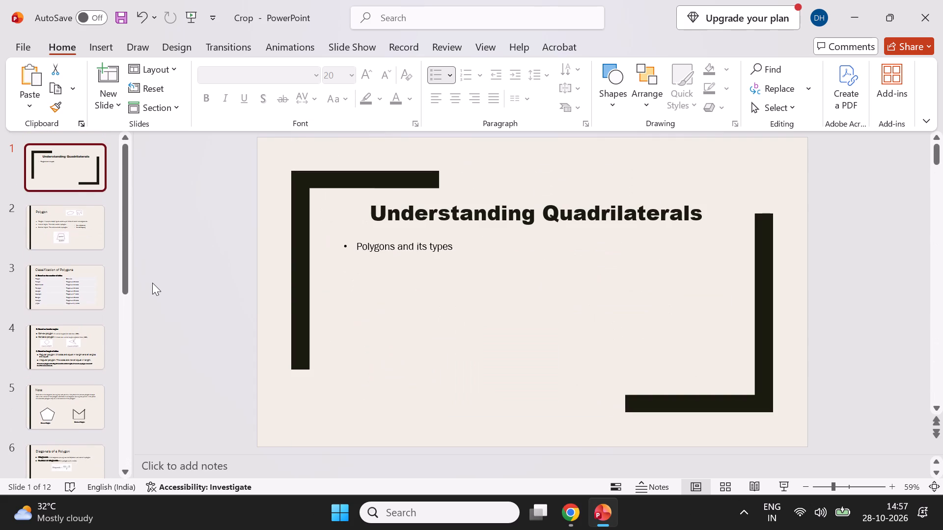
# Save the presentation as "Quadrilaterals" in the personal OneDrive Documents folder.
pyautogui.hotkey('ctrl', 's')
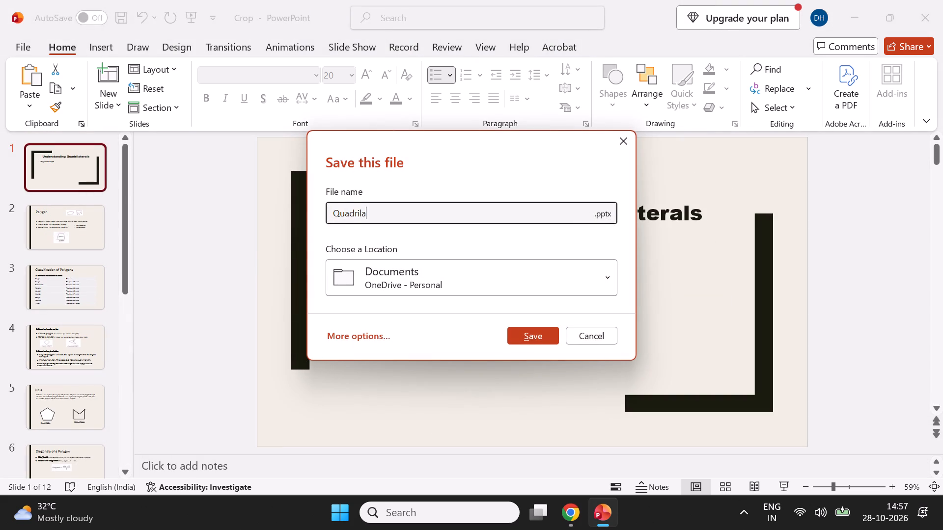
pyautogui.press('Return')
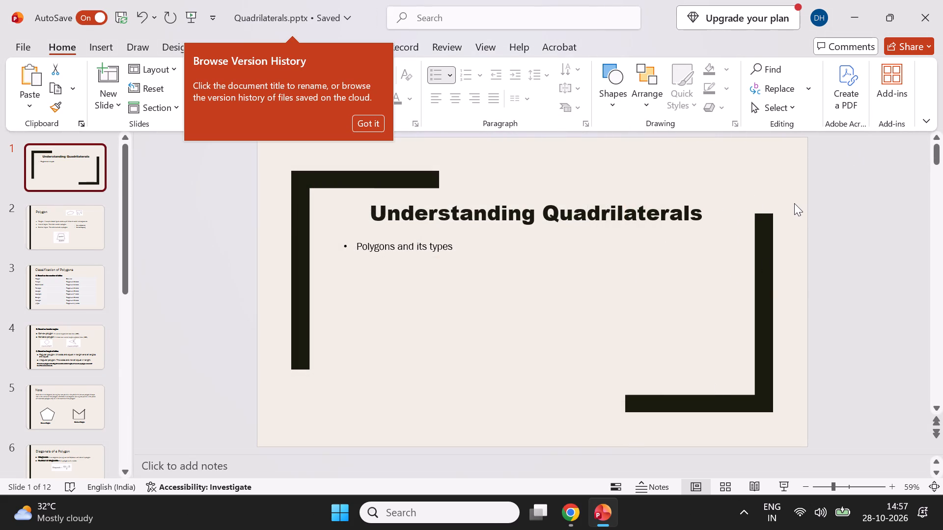
# Check the Downloads folder in File Explorer for the saved presentation.
pyautogui.press('super+e')
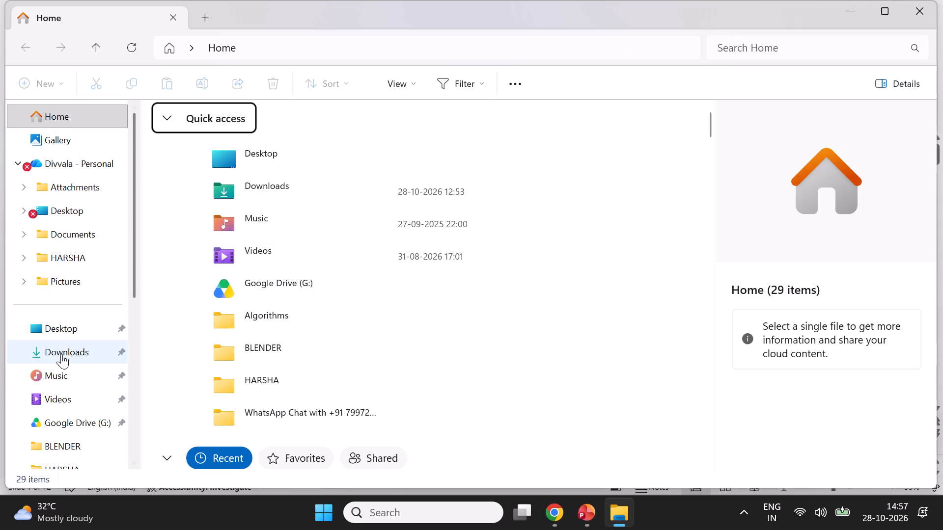
pyautogui.click(61, 353)
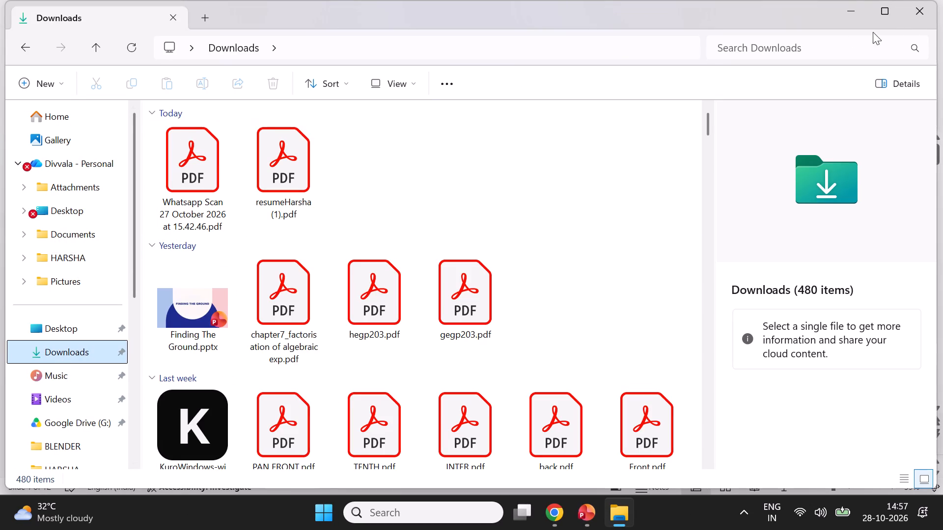
pyautogui.click(918, 21)
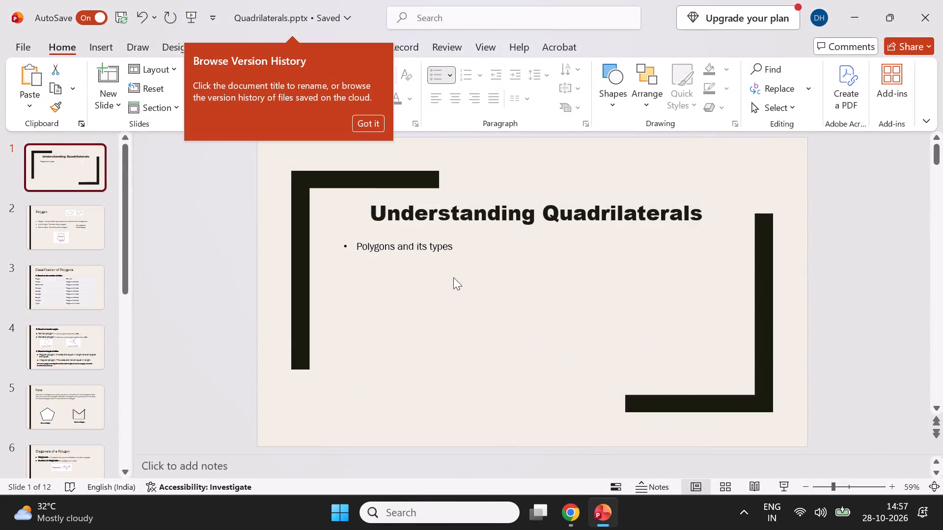
pyautogui.click(369, 120)
pyautogui.click(20, 49)
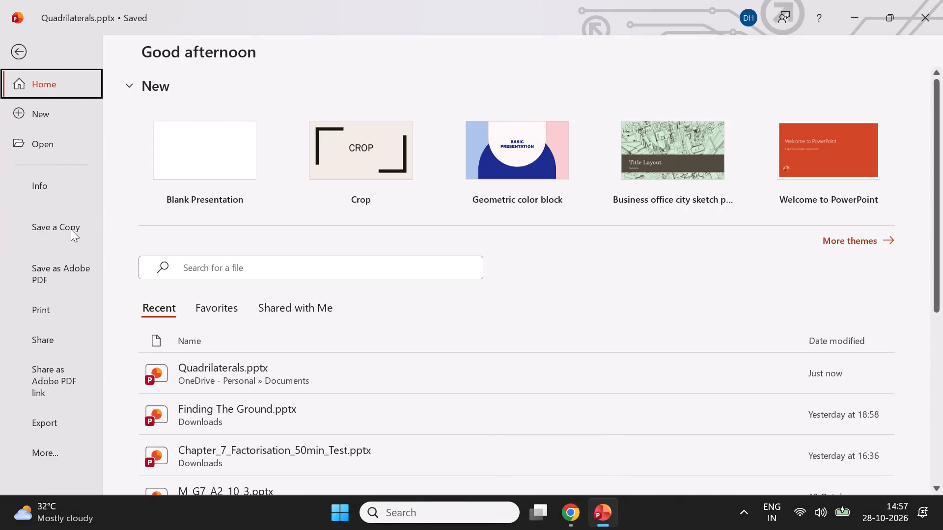